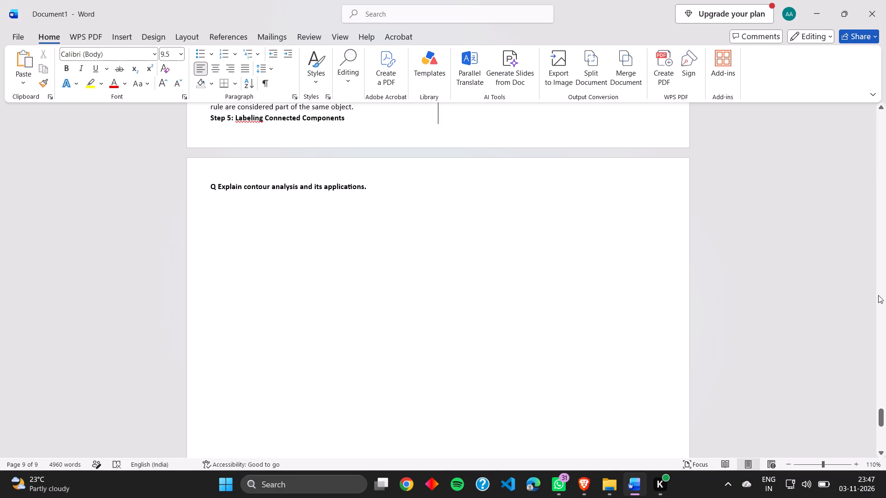
Copy the contour analysis answer in the 8 Mark Answers chat, from the introduction text through Step 7, and paste it under the question in Word.
{"action": "left_click", "coordinate": [581, 480]}
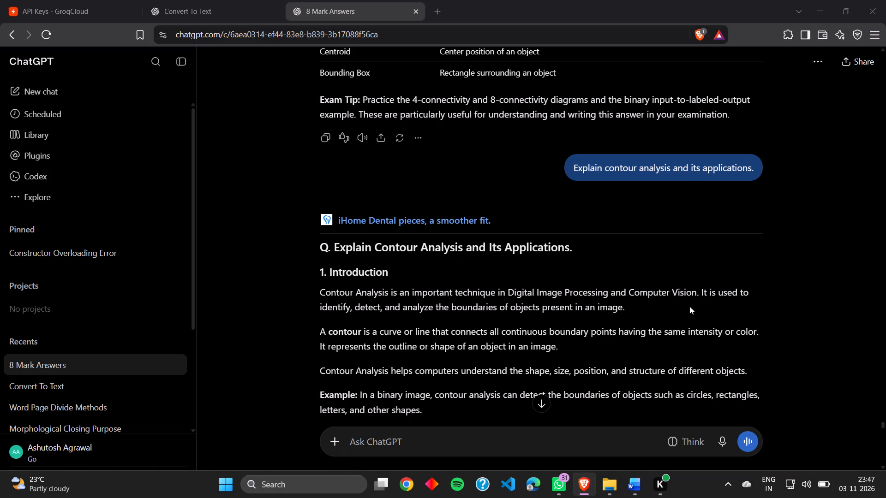
{"action": "scroll", "coordinate": [688, 302], "scroll_direction": "down", "scroll_amount": 2}
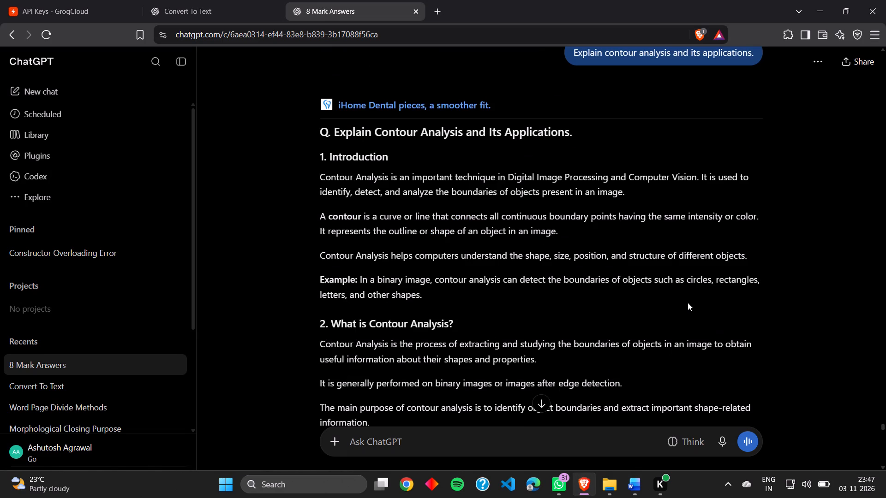
{"action": "scroll", "coordinate": [688, 302], "scroll_direction": "down", "scroll_amount": 12}
{"action": "scroll", "coordinate": [688, 302], "scroll_direction": "down", "scroll_amount": 16}
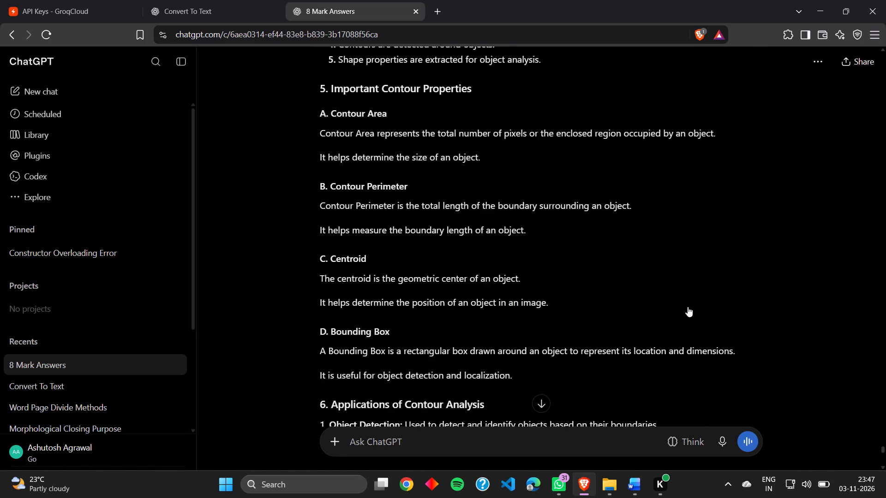
{"action": "scroll", "coordinate": [688, 307], "scroll_direction": "down", "scroll_amount": 20}
{"action": "scroll", "coordinate": [688, 307], "scroll_direction": "down", "scroll_amount": 9}
{"action": "scroll", "coordinate": [687, 309], "scroll_direction": "up", "scroll_amount": 20}
{"action": "scroll", "coordinate": [687, 309], "scroll_direction": "up", "scroll_amount": 1}
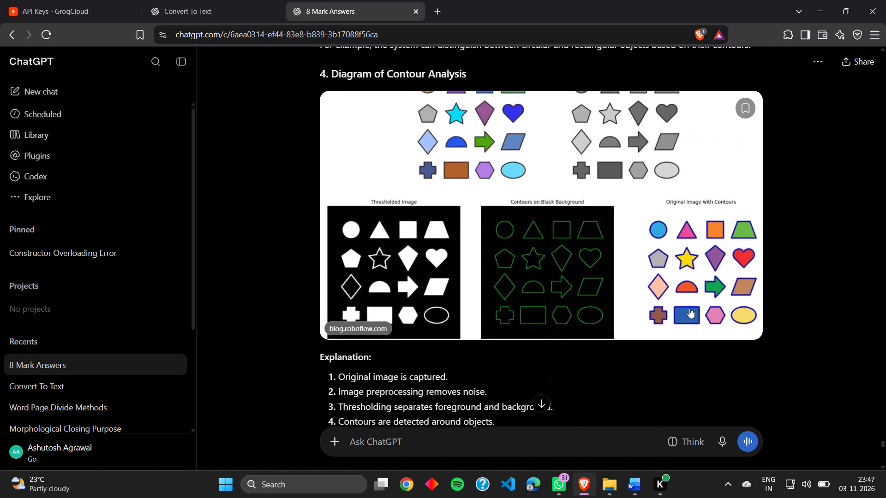
{"action": "scroll", "coordinate": [689, 308], "scroll_direction": "up", "scroll_amount": 15}
{"action": "scroll", "coordinate": [689, 308], "scroll_direction": "up", "scroll_amount": 6}
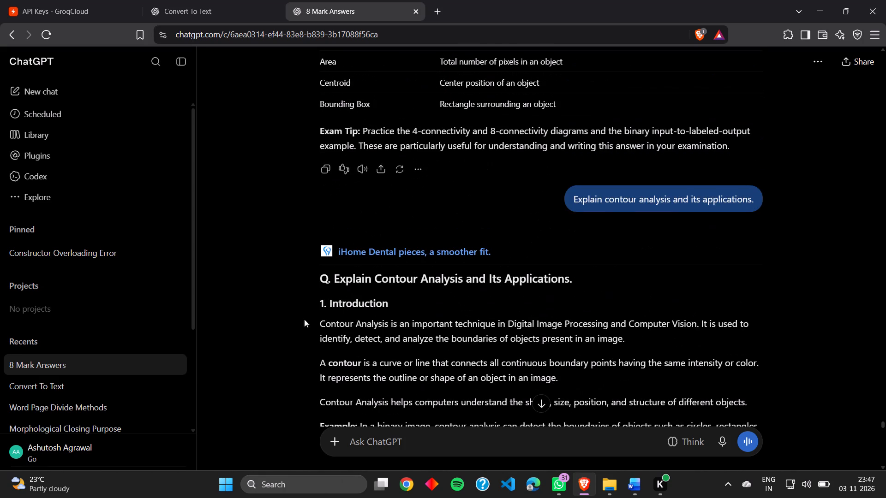
{"action": "left_click_drag", "start_coordinate": [317, 322], "coordinate": [445, 153]}
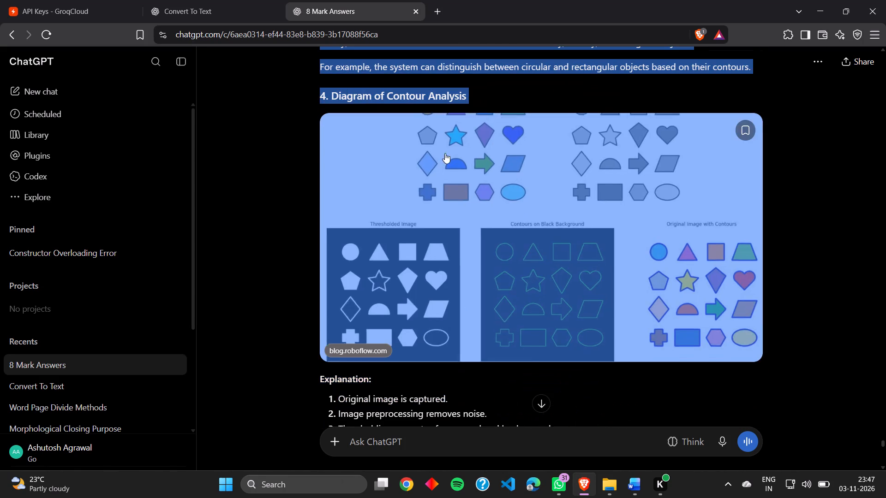
{"action": "left_click_drag", "start_coordinate": [445, 153], "coordinate": [751, 222]}
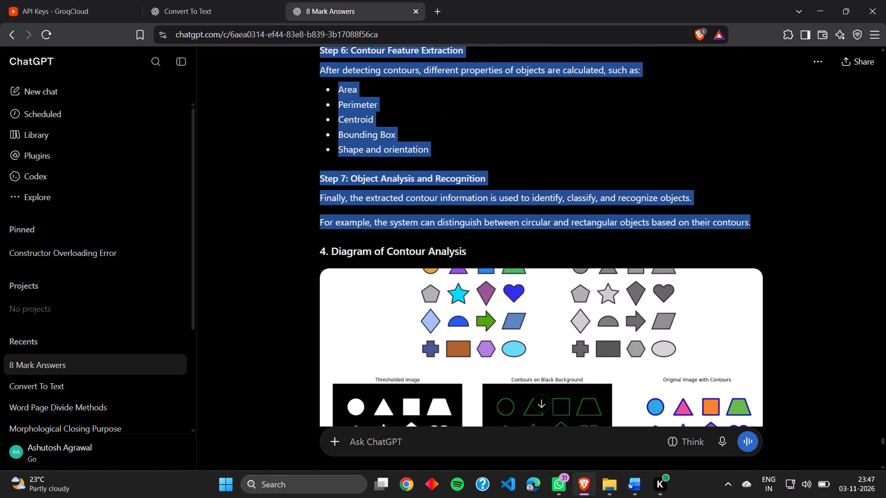
{"action": "scroll", "coordinate": [748, 225], "scroll_direction": "up", "scroll_amount": 4}
{"action": "scroll", "coordinate": [748, 225], "scroll_direction": "up", "scroll_amount": 20}
{"action": "scroll", "coordinate": [748, 225], "scroll_direction": "up", "scroll_amount": 2}
{"action": "scroll", "coordinate": [748, 225], "scroll_direction": "down", "scroll_amount": 6}
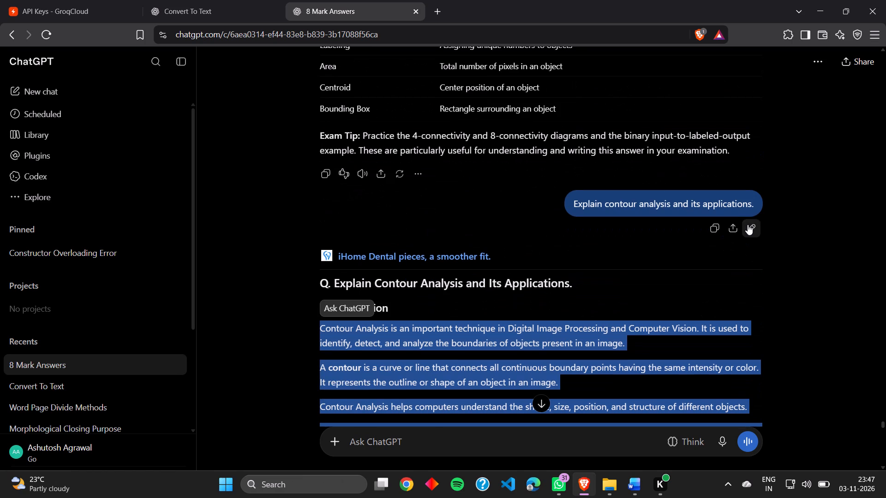
{"action": "key", "text": "ctrl+c"}
{"action": "left_click", "coordinate": [631, 478]}
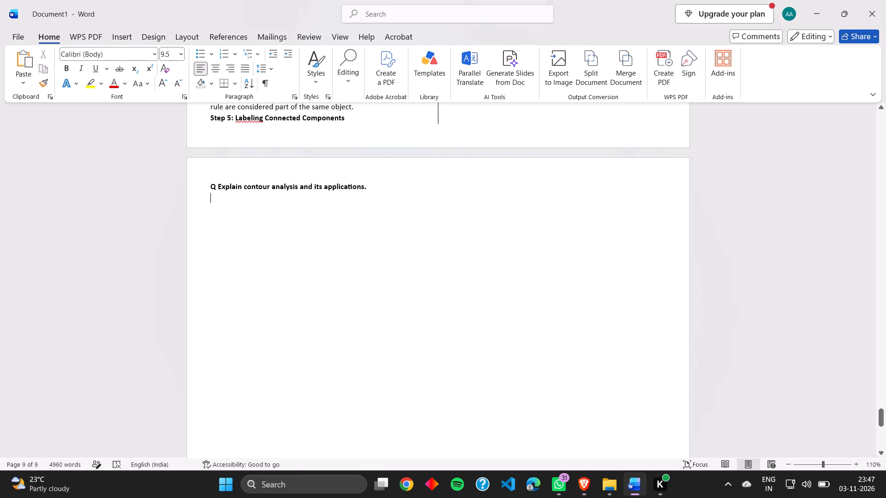
{"action": "key", "text": "ctrl+v"}
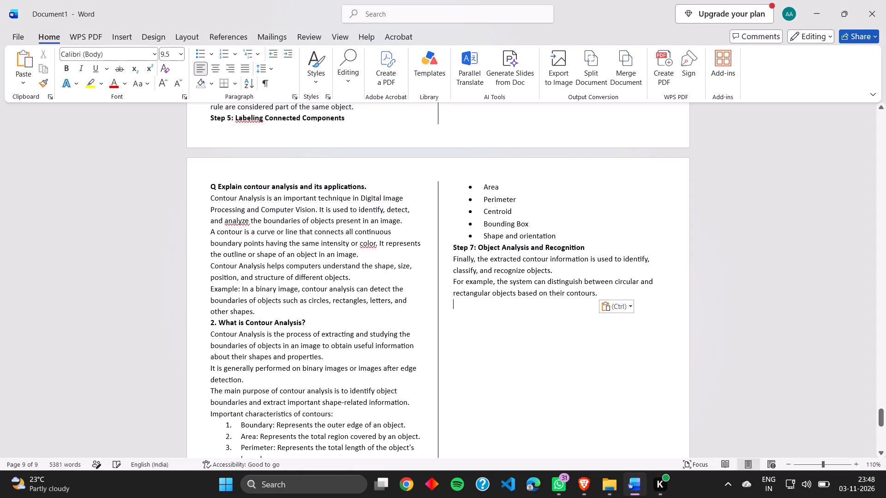
Compare the contour analysis answer in the 8 Mark Answers chat with the text pasted on the Word document's last page.
{"action": "left_click", "coordinate": [582, 486]}
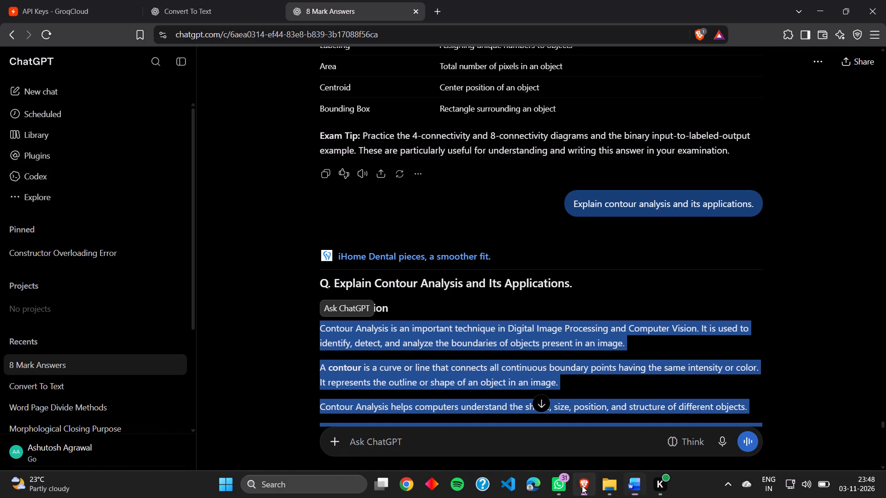
{"action": "left_click", "coordinate": [552, 246]}
{"action": "scroll", "coordinate": [552, 246], "scroll_direction": "down", "scroll_amount": 5}
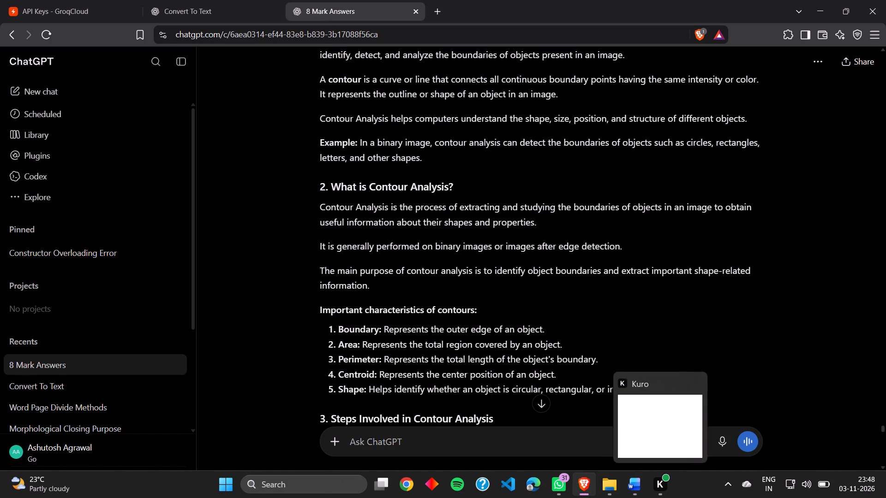
{"action": "scroll", "coordinate": [530, 266], "scroll_direction": "up", "scroll_amount": 1}
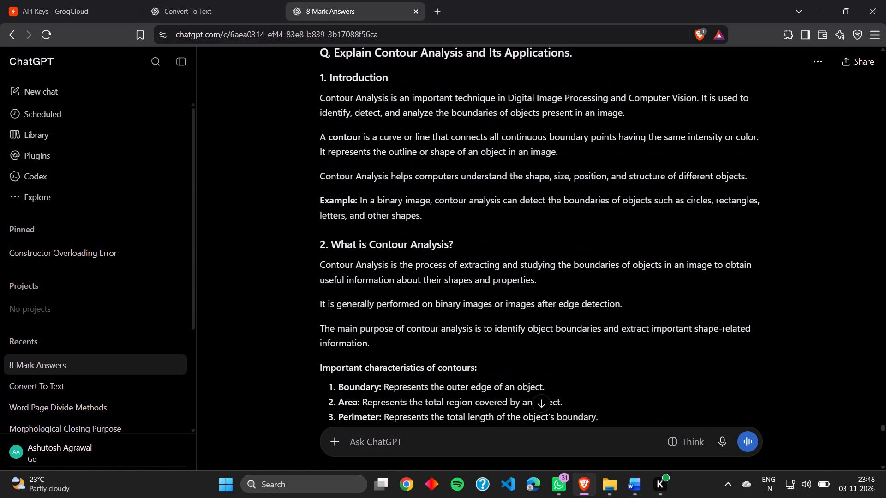
{"action": "scroll", "coordinate": [530, 266], "scroll_direction": "down", "scroll_amount": 11}
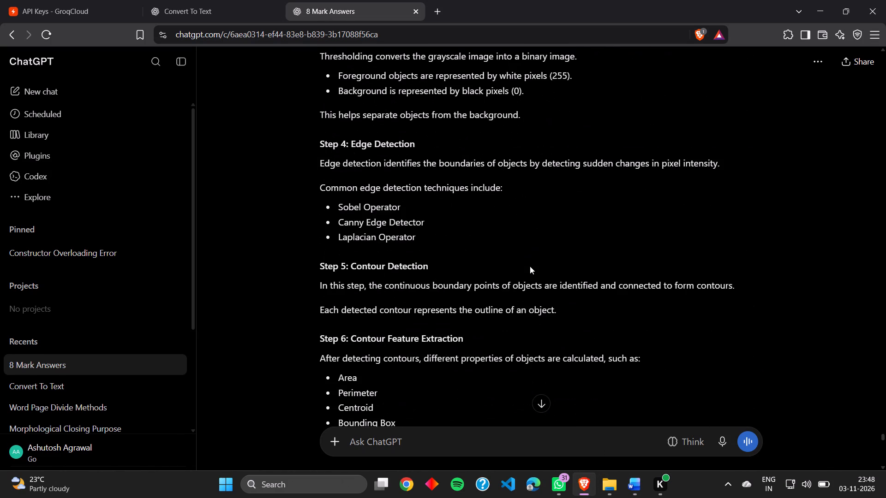
{"action": "scroll", "coordinate": [530, 266], "scroll_direction": "down", "scroll_amount": 10}
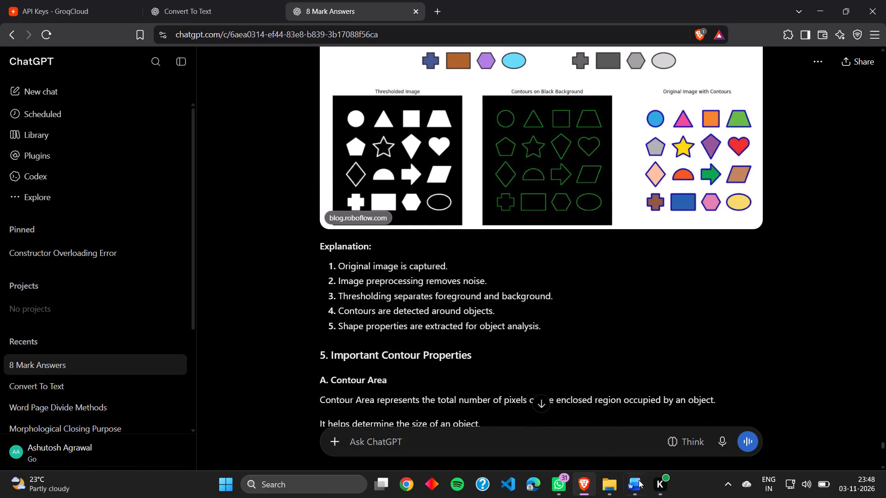
{"action": "left_click", "coordinate": [638, 482]}
{"action": "scroll", "coordinate": [569, 317], "scroll_direction": "down", "scroll_amount": 11}
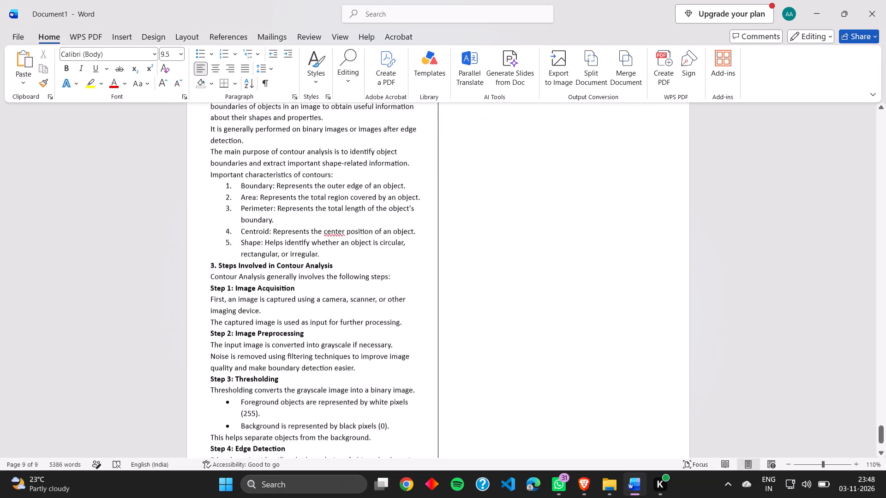
{"action": "scroll", "coordinate": [571, 311], "scroll_direction": "up", "scroll_amount": 2}
{"action": "scroll", "coordinate": [571, 311], "scroll_direction": "down", "scroll_amount": 11}
{"action": "scroll", "coordinate": [571, 311], "scroll_direction": "up", "scroll_amount": 4}
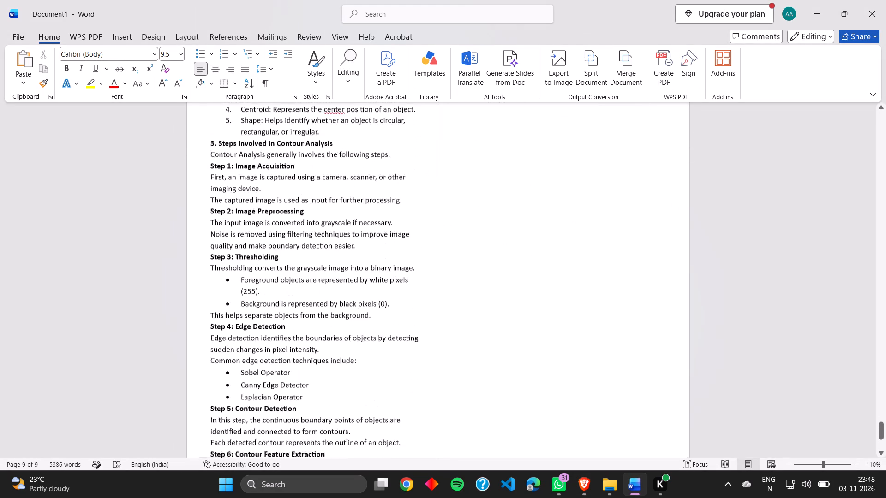
{"action": "scroll", "coordinate": [571, 311], "scroll_direction": "up", "scroll_amount": 12}
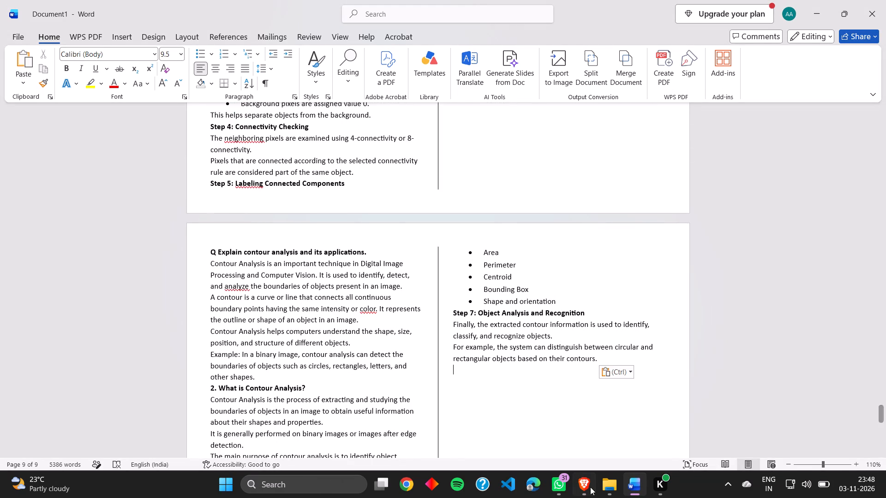
Copy the chat's answer from "Important Contour Properties" onward, including applications and advantages, and paste it in Word after the Step 7 text.
{"action": "left_click", "coordinate": [590, 487]}
{"action": "scroll", "coordinate": [587, 327], "scroll_direction": "up", "scroll_amount": 5}
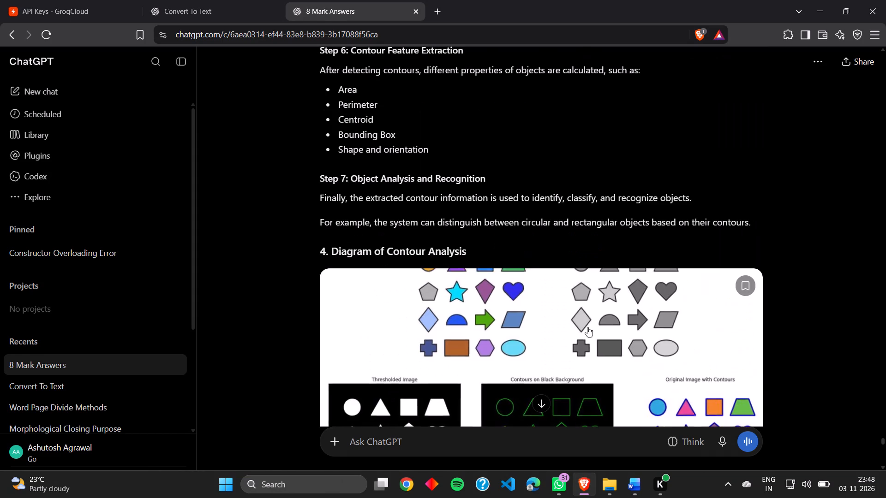
{"action": "scroll", "coordinate": [587, 329], "scroll_direction": "down", "scroll_amount": 6}
{"action": "scroll", "coordinate": [587, 332], "scroll_direction": "up", "scroll_amount": 4}
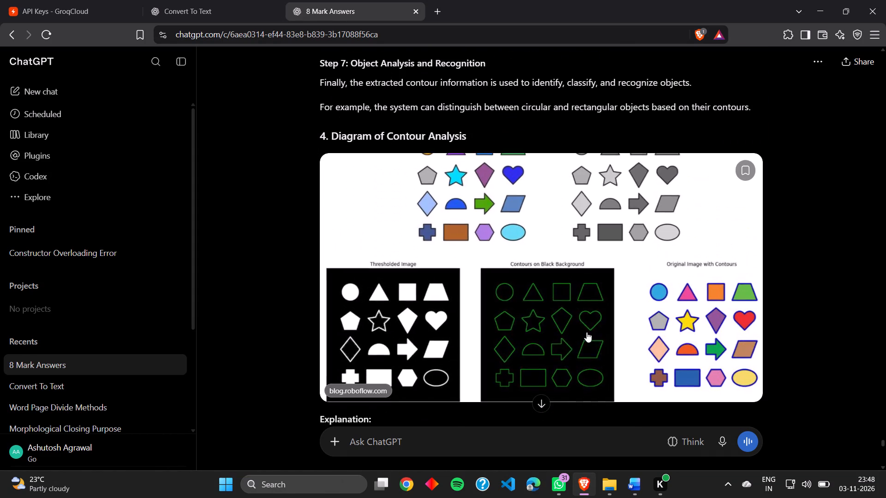
{"action": "scroll", "coordinate": [586, 332], "scroll_direction": "down", "scroll_amount": 10}
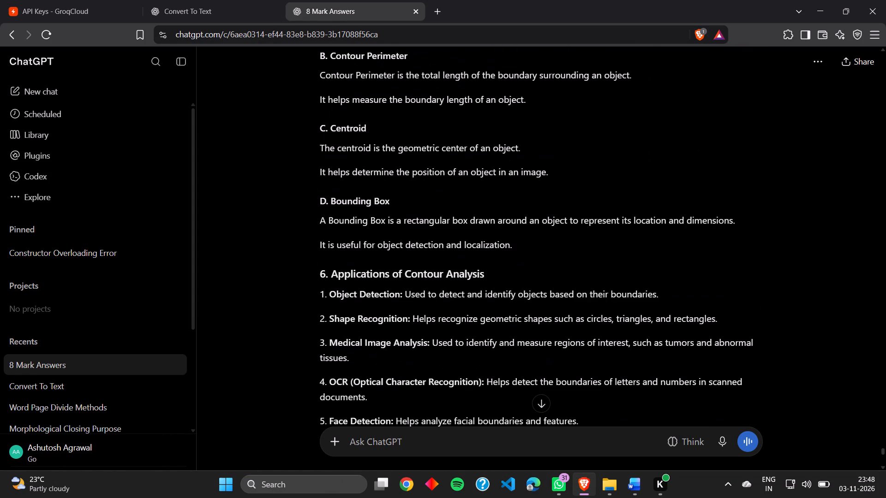
{"action": "scroll", "coordinate": [579, 339], "scroll_direction": "down", "scroll_amount": 6}
{"action": "scroll", "coordinate": [579, 342], "scroll_direction": "up", "scroll_amount": 6}
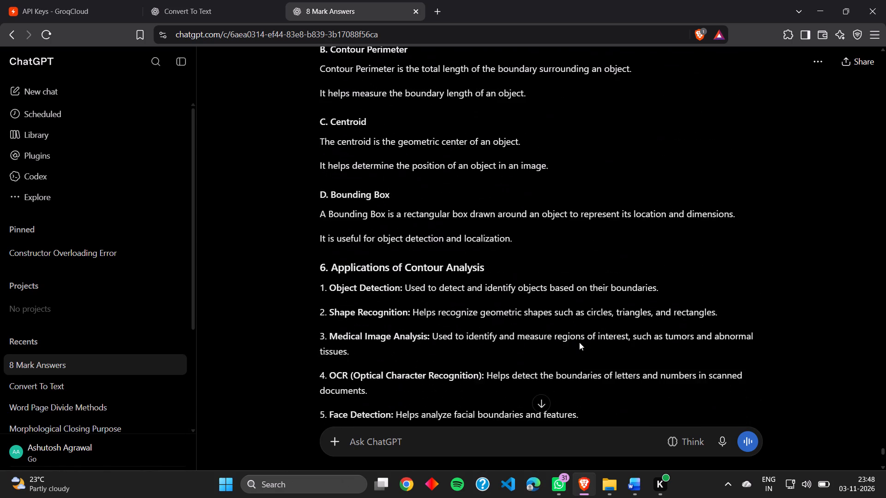
{"action": "scroll", "coordinate": [579, 342], "scroll_direction": "up", "scroll_amount": 2}
{"action": "left_click_drag", "start_coordinate": [332, 67], "coordinate": [417, 242]}
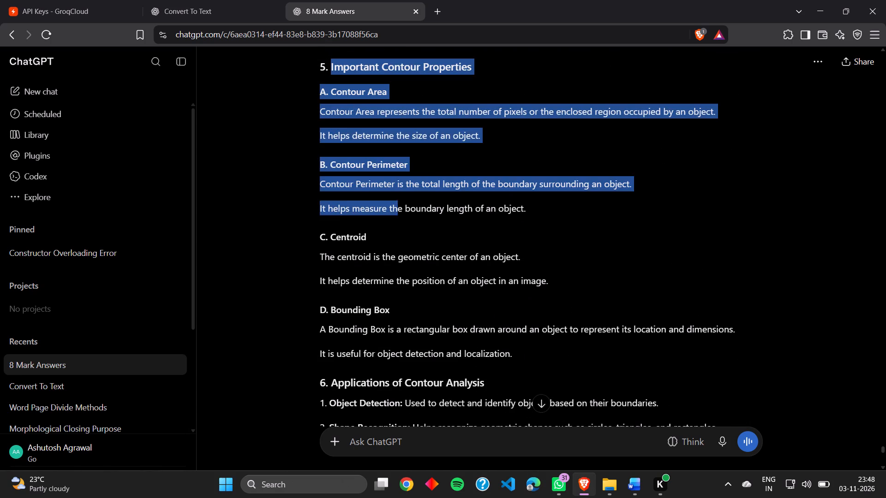
{"action": "left_click_drag", "start_coordinate": [417, 242], "coordinate": [678, 350]}
{"action": "scroll", "coordinate": [679, 349], "scroll_direction": "up", "scroll_amount": 8}
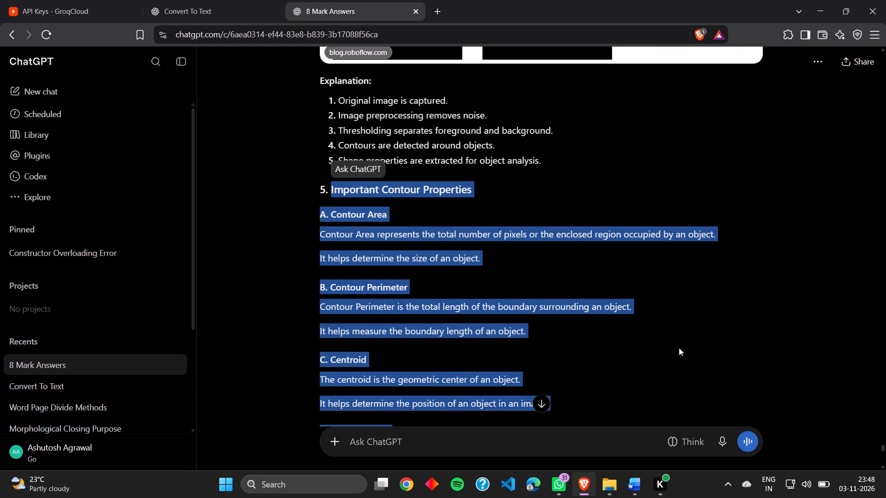
{"action": "key", "text": "ctrl+c"}
{"action": "left_click", "coordinate": [642, 485]}
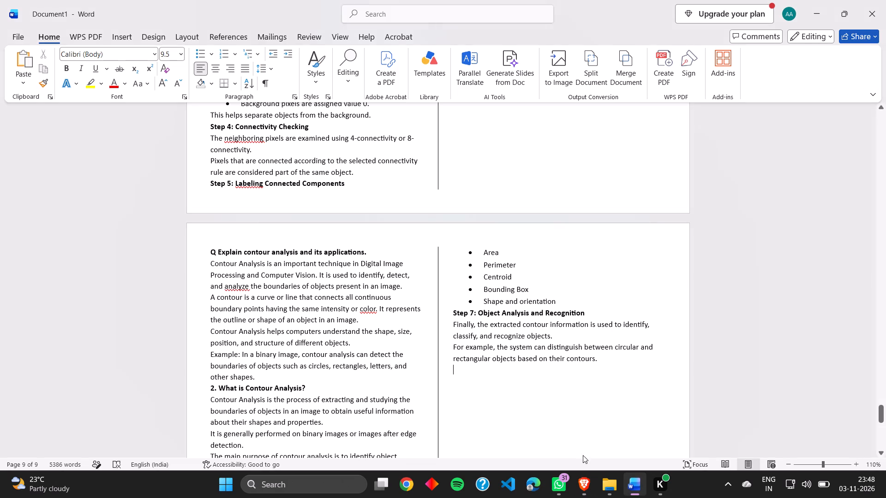
{"action": "key", "text": "ctrl+v"}
{"action": "scroll", "coordinate": [475, 392], "scroll_direction": "down", "scroll_amount": 14}
{"action": "scroll", "coordinate": [475, 402], "scroll_direction": "up", "scroll_amount": 7}
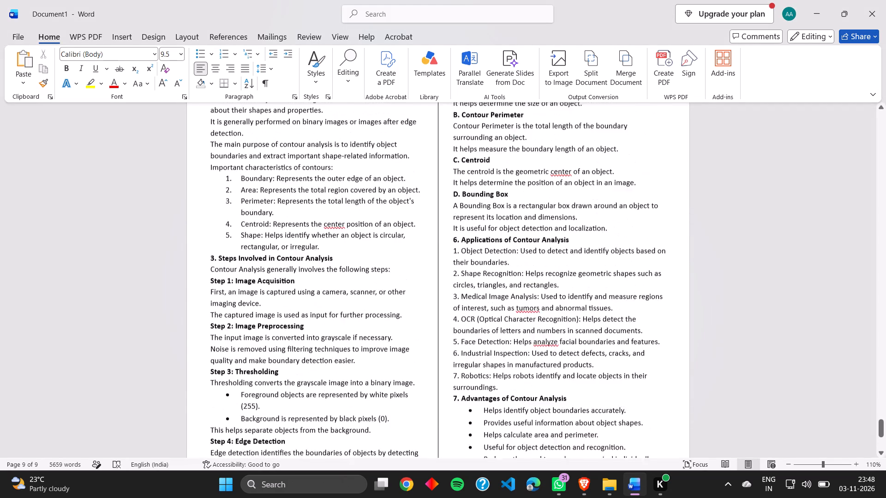
Insert a blank line before each of the headings "Important Contour Properties", "6. Applications of Contour Analysis" and "7. Advantages of Contour Analysis".
{"action": "scroll", "coordinate": [475, 402], "scroll_direction": "up", "scroll_amount": 4}
{"action": "left_click", "coordinate": [617, 206]}
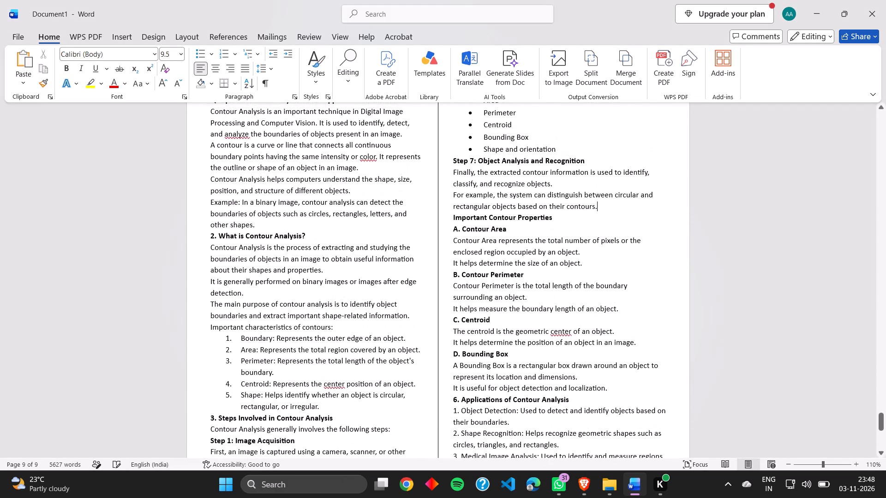
{"action": "key", "text": "Return"}
{"action": "scroll", "coordinate": [613, 213], "scroll_direction": "down", "scroll_amount": 3}
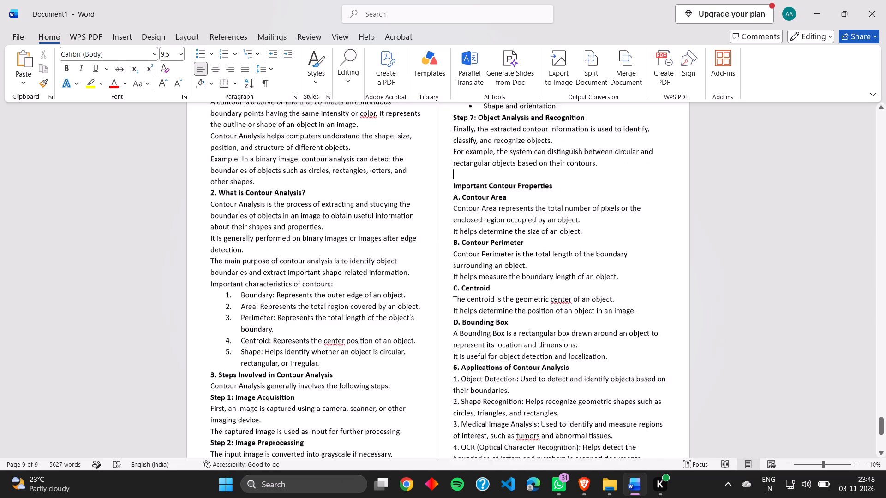
{"action": "left_click", "coordinate": [627, 309]}
{"action": "key", "text": "Return"}
{"action": "scroll", "coordinate": [627, 309], "scroll_direction": "down", "scroll_amount": 5}
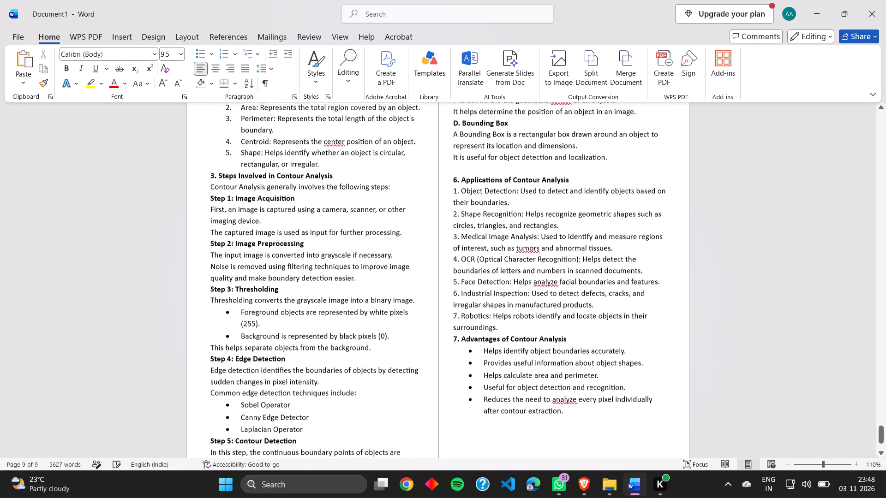
{"action": "left_click", "coordinate": [551, 320]}
{"action": "left_click", "coordinate": [522, 329]}
{"action": "key", "text": "Return"}
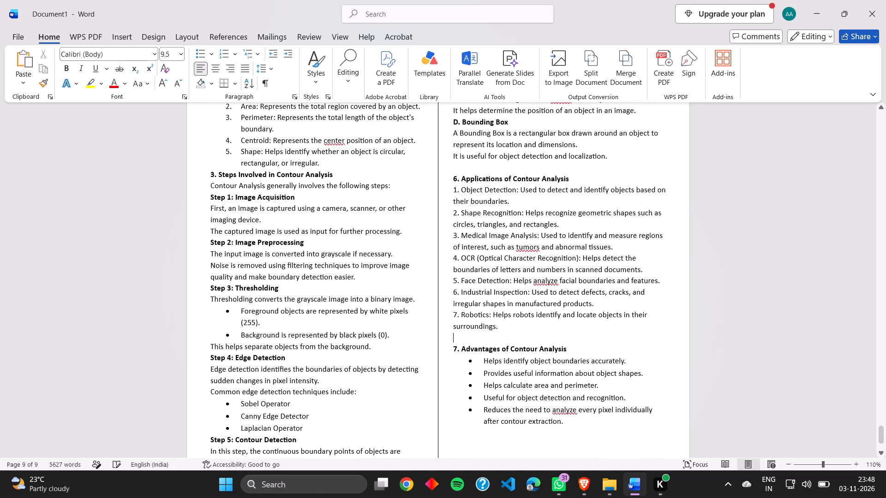
Add an empty line after the "Shape" item of the contour characteristics list, above "3. Steps Involved in Contour Analysis".
{"action": "scroll", "coordinate": [522, 329], "scroll_direction": "up", "scroll_amount": 13}
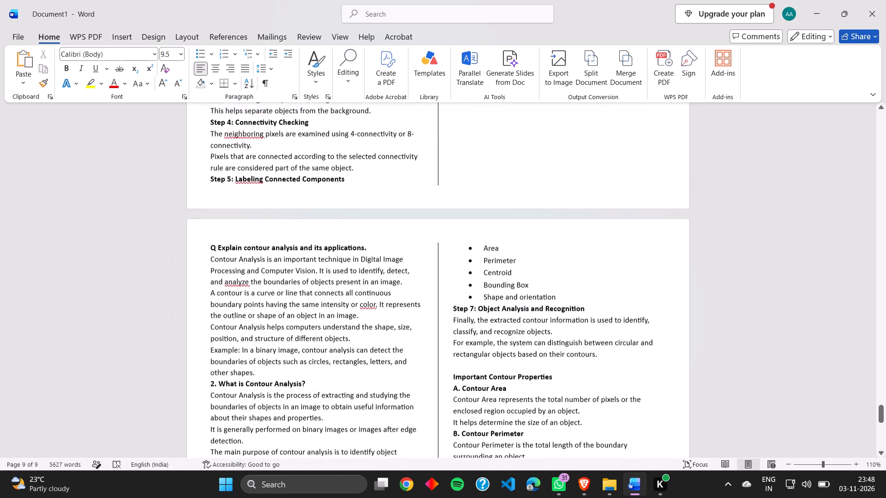
{"action": "scroll", "coordinate": [521, 329], "scroll_direction": "down", "scroll_amount": 6}
{"action": "scroll", "coordinate": [448, 263], "scroll_direction": "down", "scroll_amount": 2}
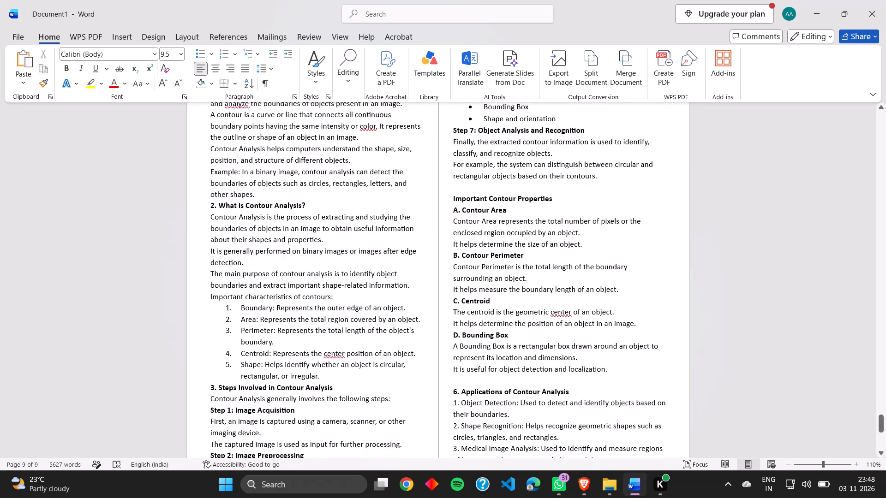
{"action": "scroll", "coordinate": [448, 263], "scroll_direction": "down", "scroll_amount": 7}
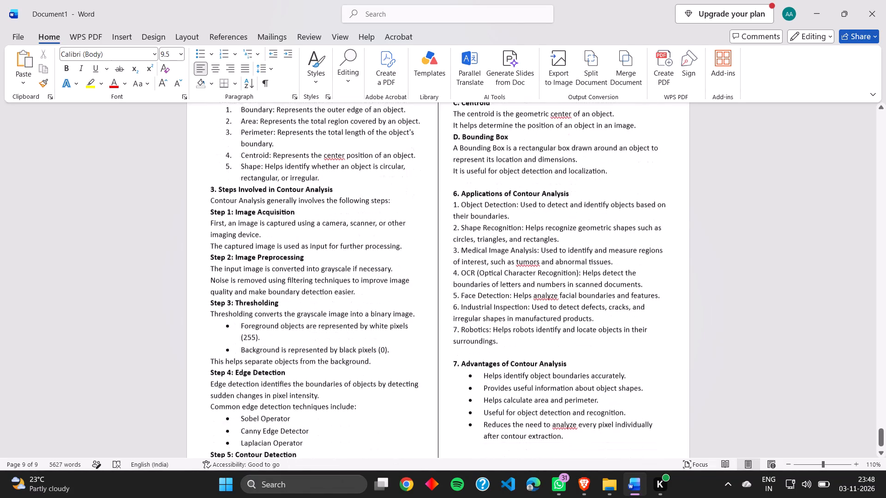
{"action": "scroll", "coordinate": [443, 281], "scroll_direction": "down", "scroll_amount": 6}
{"action": "scroll", "coordinate": [443, 281], "scroll_direction": "up", "scroll_amount": 10}
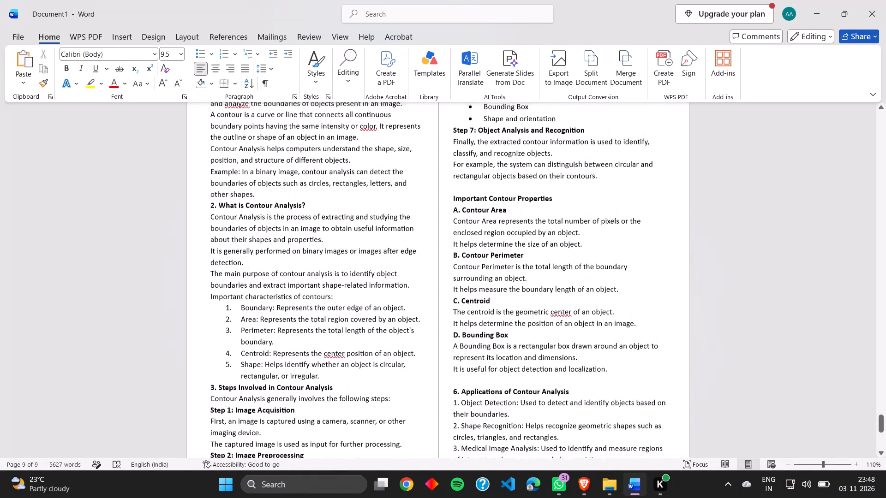
{"action": "left_click", "coordinate": [333, 372]}
{"action": "key", "text": "Return"}
{"action": "scroll", "coordinate": [333, 372], "scroll_direction": "up", "scroll_amount": 5}
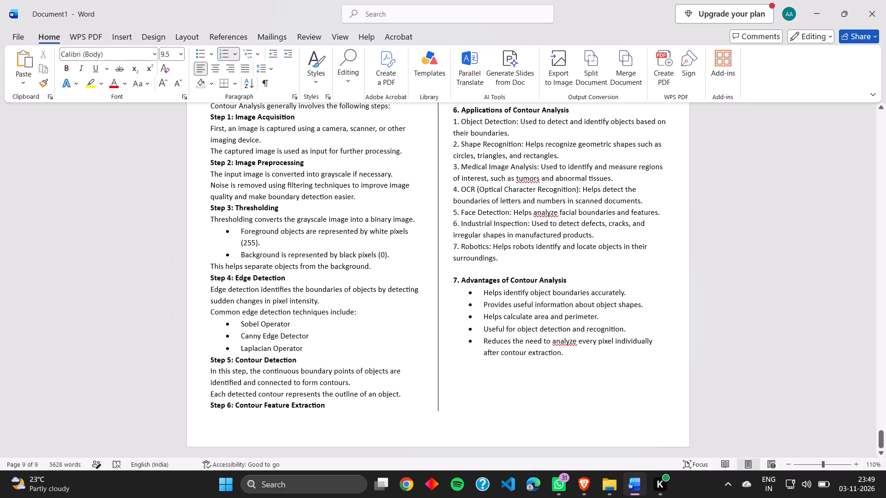
Add empty lines after the contour analysis advantages list until the document continues on a new page.
{"action": "left_click", "coordinate": [514, 379]}
{"action": "key", "text": "Return"}
{"action": "key", "text": "Return"}
{"action": "key", "text": "Return"}
{"action": "key", "text": "Return"}
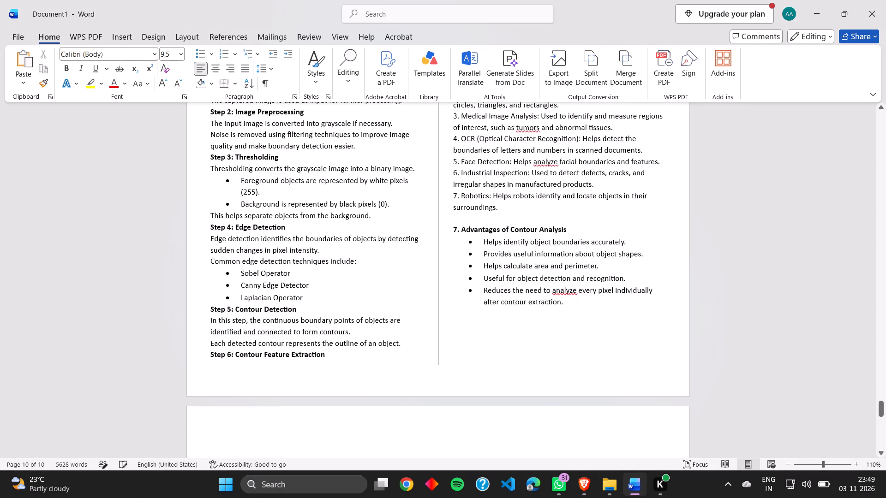
Review the whole Word document from the first question's page through to the new empty last page.
{"action": "scroll", "coordinate": [515, 379], "scroll_direction": "up", "scroll_amount": 20}
{"action": "scroll", "coordinate": [515, 379], "scroll_direction": "up", "scroll_amount": 14}
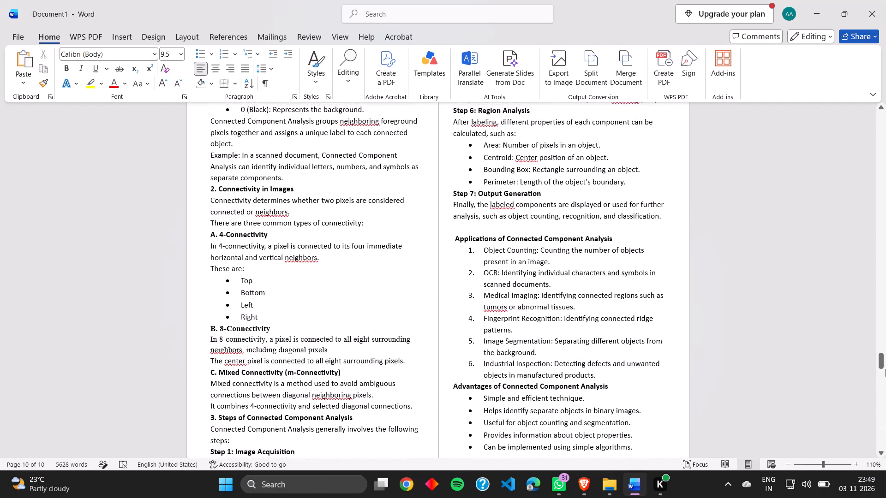
{"action": "left_click_drag", "start_coordinate": [885, 369], "coordinate": [881, 297]}
{"action": "left_click_drag", "start_coordinate": [876, 370], "coordinate": [885, 216]}
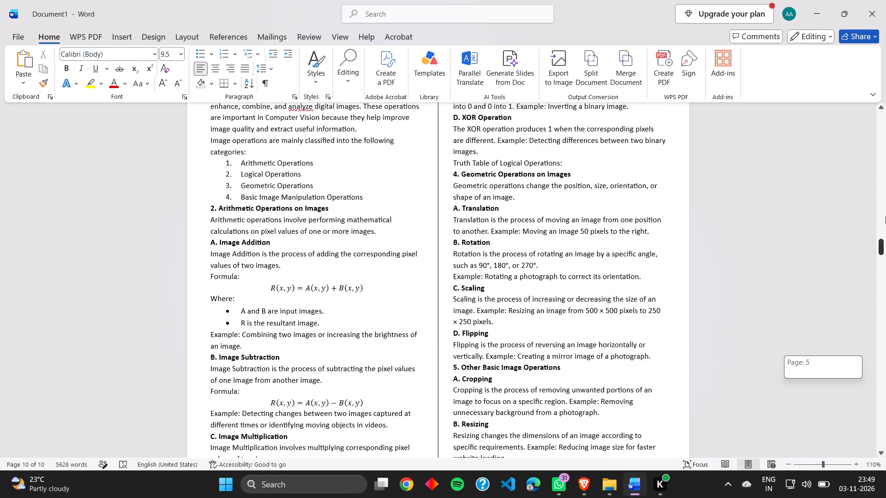
{"action": "left_click_drag", "start_coordinate": [885, 216], "coordinate": [885, 82]}
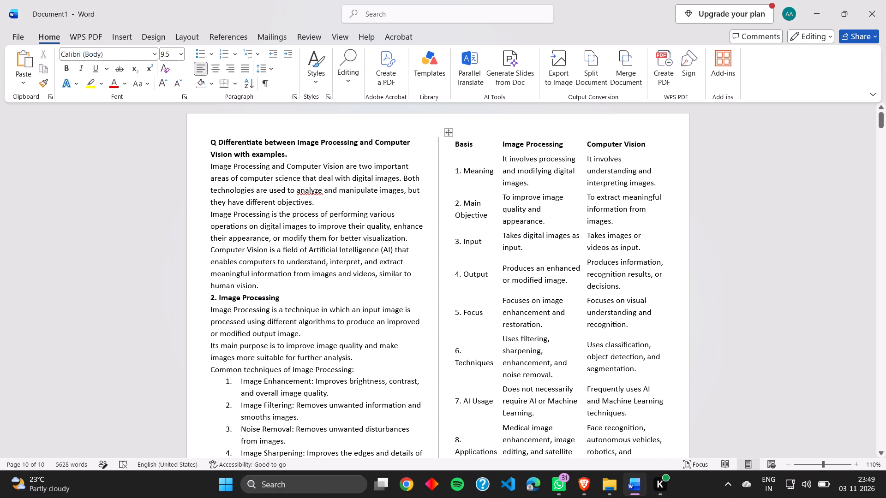
{"action": "scroll", "coordinate": [555, 194], "scroll_direction": "down", "scroll_amount": 20}
{"action": "scroll", "coordinate": [555, 194], "scroll_direction": "down", "scroll_amount": 9}
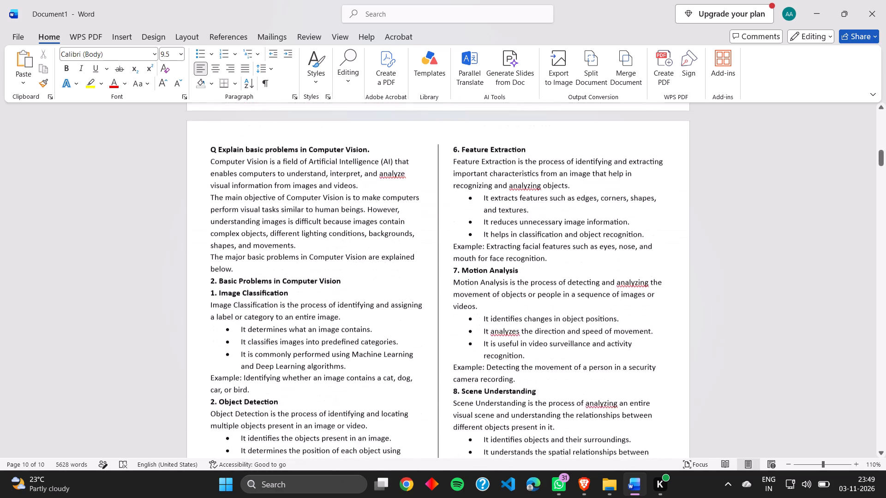
{"action": "scroll", "coordinate": [545, 211], "scroll_direction": "down", "scroll_amount": 20}
{"action": "scroll", "coordinate": [545, 211], "scroll_direction": "down", "scroll_amount": 20}
{"action": "scroll", "coordinate": [545, 211], "scroll_direction": "down", "scroll_amount": 4}
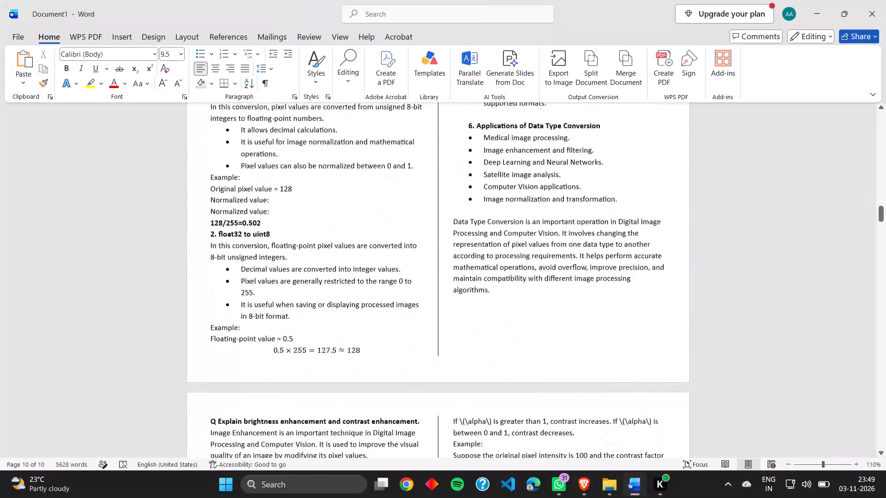
{"action": "scroll", "coordinate": [532, 235], "scroll_direction": "down", "scroll_amount": 19}
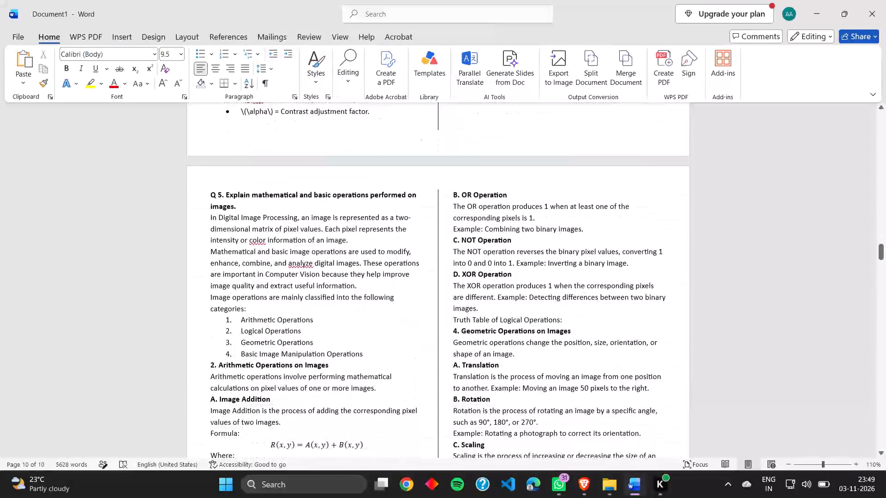
{"action": "scroll", "coordinate": [525, 246], "scroll_direction": "down", "scroll_amount": 13}
{"action": "scroll", "coordinate": [525, 246], "scroll_direction": "down", "scroll_amount": 20}
{"action": "scroll", "coordinate": [525, 246], "scroll_direction": "down", "scroll_amount": 6}
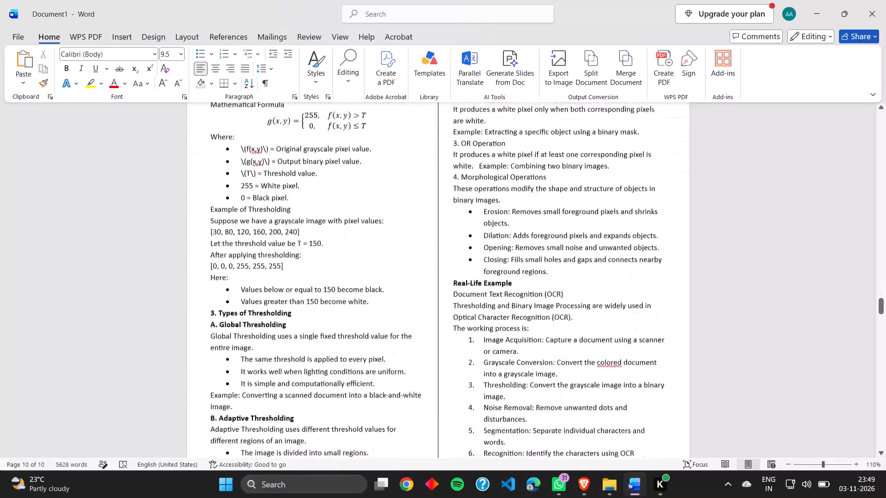
{"action": "scroll", "coordinate": [526, 250], "scroll_direction": "down", "scroll_amount": 20}
{"action": "scroll", "coordinate": [526, 250], "scroll_direction": "down", "scroll_amount": 20}
{"action": "scroll", "coordinate": [526, 250], "scroll_direction": "down", "scroll_amount": 11}
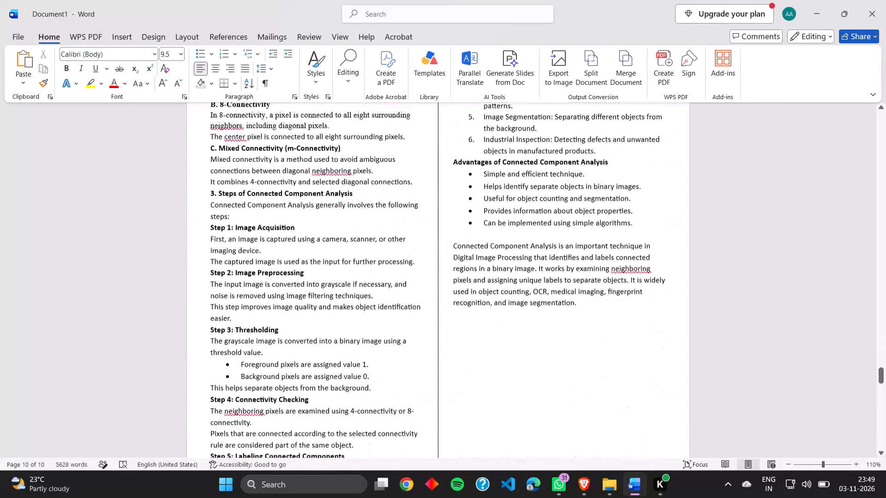
{"action": "scroll", "coordinate": [504, 273], "scroll_direction": "down", "scroll_amount": 20}
{"action": "scroll", "coordinate": [504, 273], "scroll_direction": "down", "scroll_amount": 20}
{"action": "scroll", "coordinate": [504, 273], "scroll_direction": "down", "scroll_amount": 11}
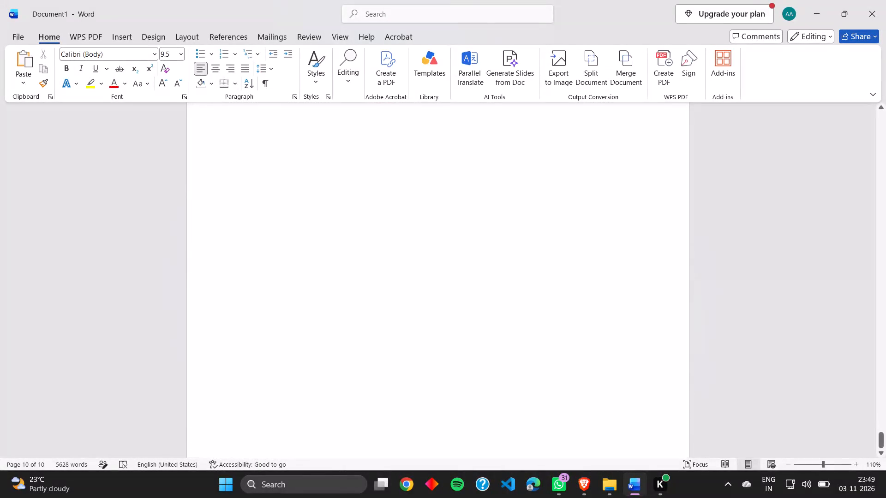
{"action": "scroll", "coordinate": [495, 279], "scroll_direction": "down", "scroll_amount": 7}
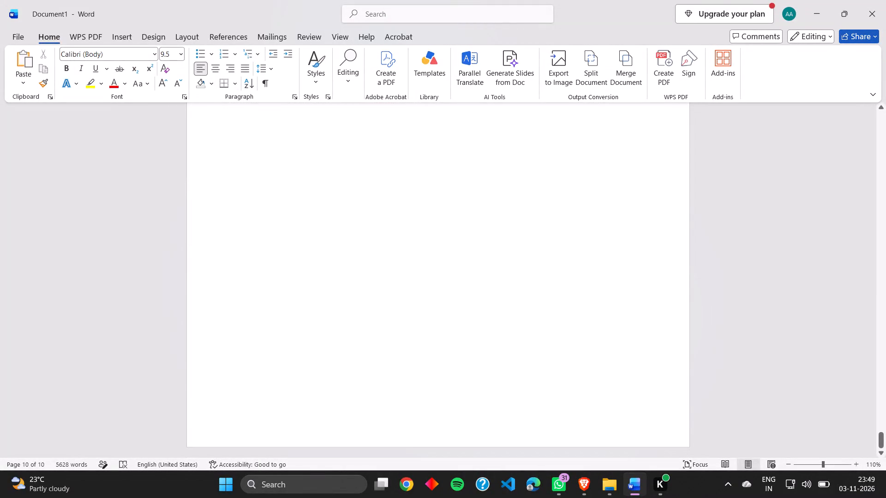
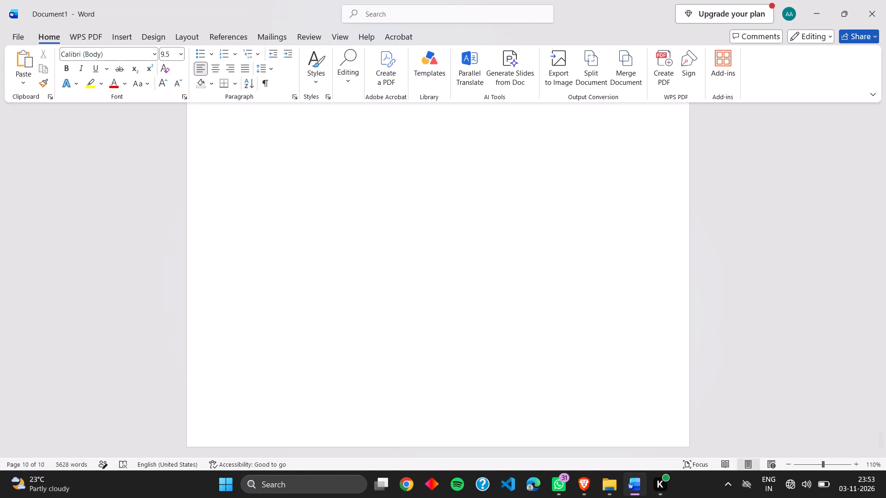
Return to the document's first page and set up its printing with 4 pages per sheet.
{"action": "scroll", "coordinate": [383, 212], "scroll_direction": "up", "scroll_amount": 5}
{"action": "scroll", "coordinate": [416, 282], "scroll_direction": "up", "scroll_amount": 12}
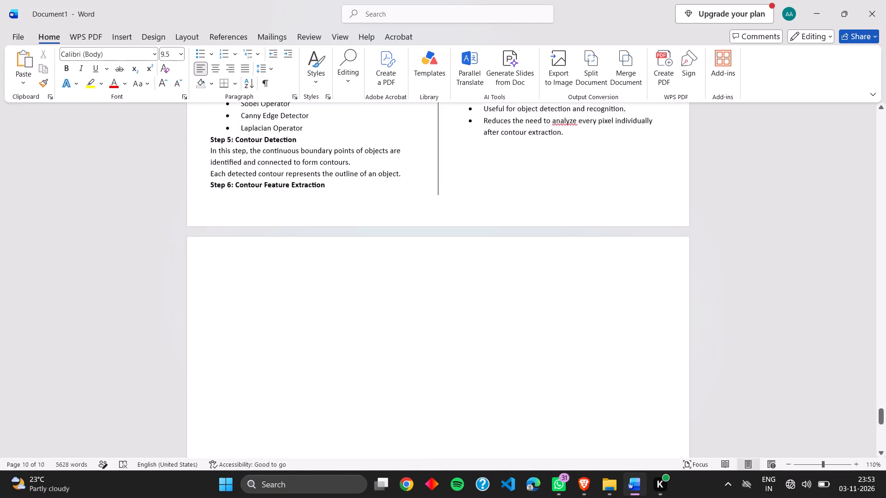
{"action": "scroll", "coordinate": [427, 303], "scroll_direction": "up", "scroll_amount": 5}
{"action": "left_click_drag", "start_coordinate": [878, 407], "coordinate": [885, 129]}
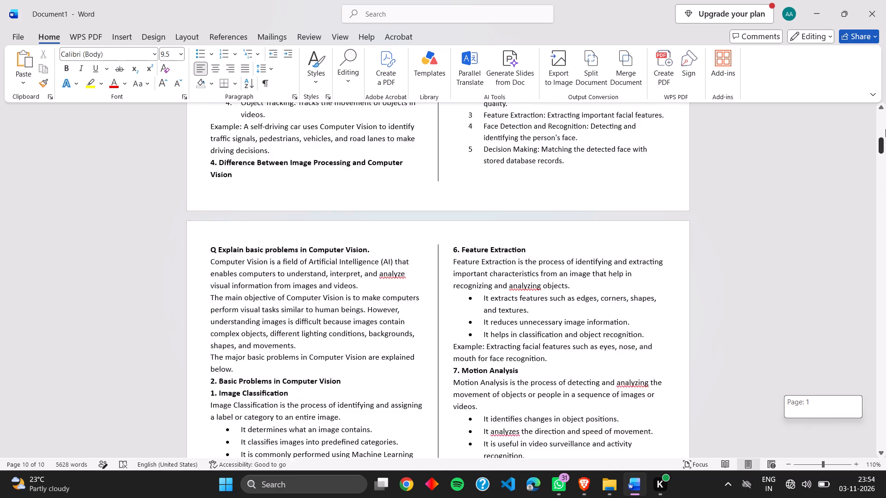
{"action": "left_click_drag", "start_coordinate": [885, 129], "coordinate": [879, 98]}
{"action": "scroll", "coordinate": [737, 233], "scroll_direction": "up", "scroll_amount": 11}
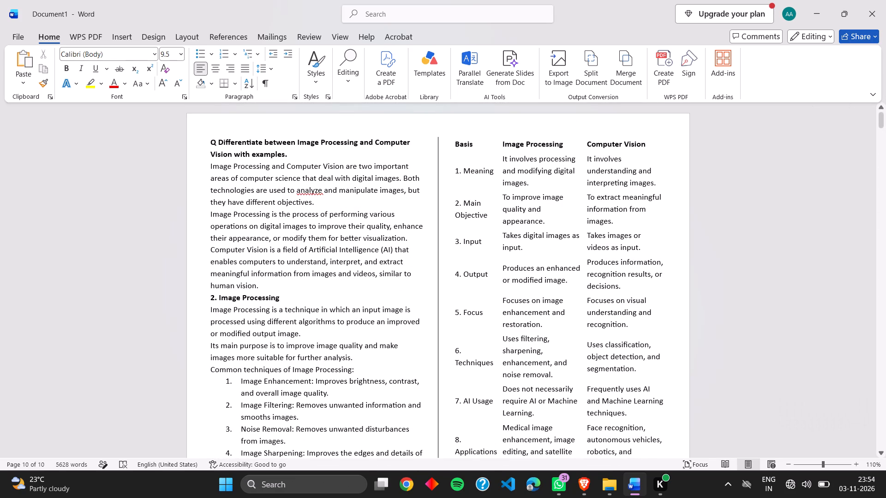
{"action": "key", "text": "ctrl+p"}
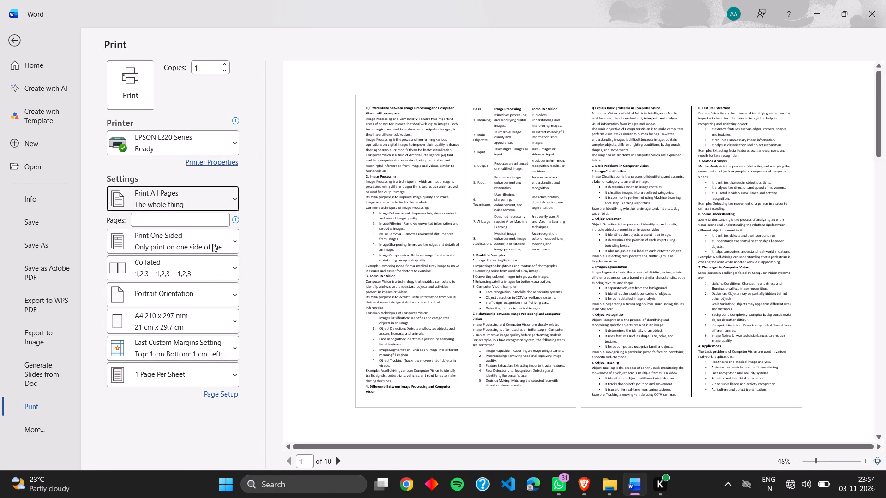
{"action": "left_click", "coordinate": [227, 375]}
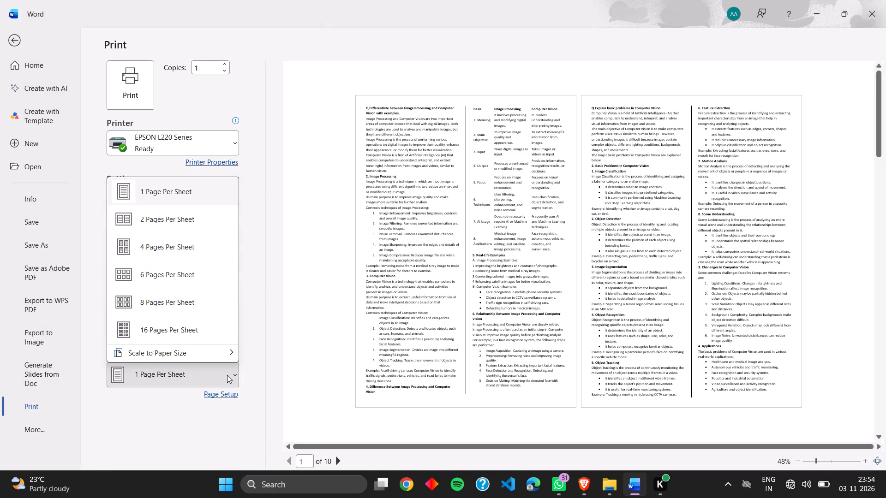
{"action": "left_click", "coordinate": [188, 249]}
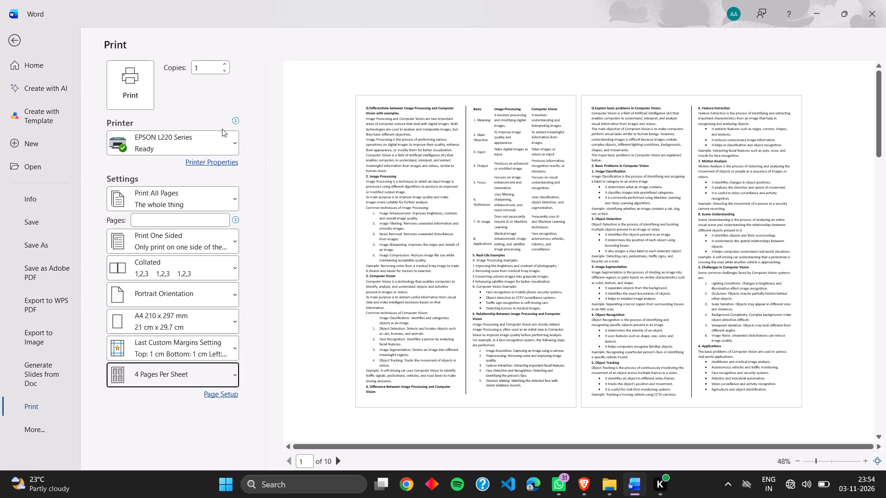
Restrict the print job to a custom page range of page 1 and check the print preview.
{"action": "left_click", "coordinate": [200, 191]}
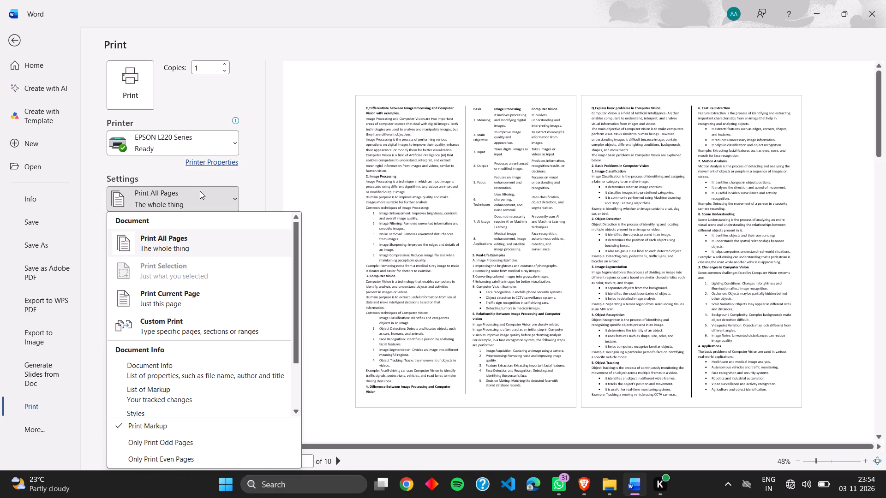
{"action": "left_click", "coordinate": [201, 321]}
{"action": "left_click", "coordinate": [151, 217]}
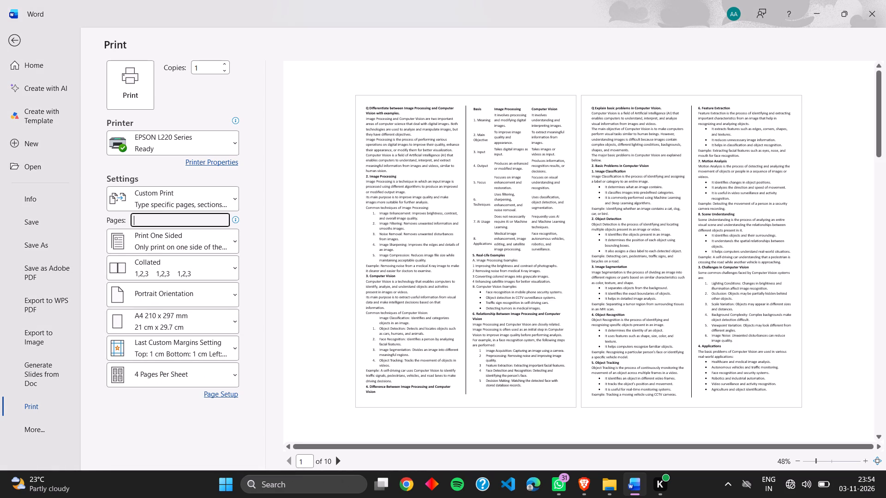
{"action": "key", "text": "1"}
{"action": "scroll", "coordinate": [226, 288], "scroll_direction": "down", "scroll_amount": 3}
{"action": "scroll", "coordinate": [220, 275], "scroll_direction": "up", "scroll_amount": 5}
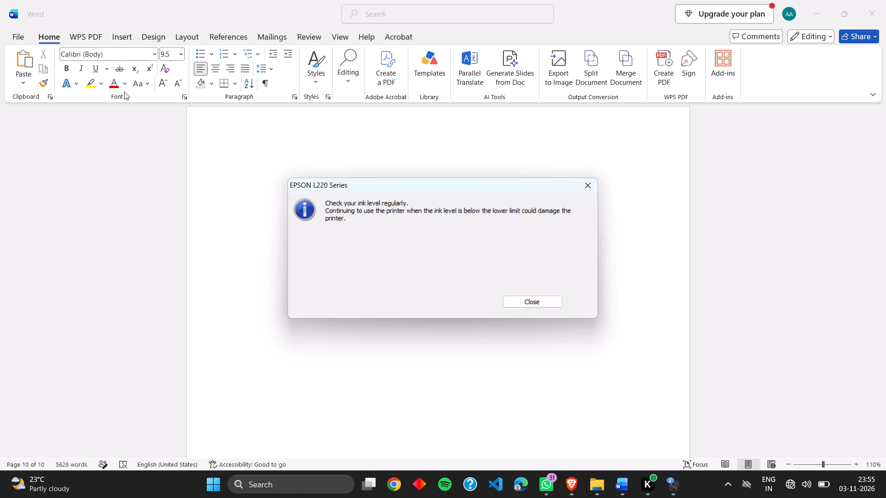
Dismiss the EPSON L220 Series ink level notice.
{"action": "scroll", "coordinate": [126, 89], "scroll_direction": "up", "scroll_amount": 1}
{"action": "left_click", "coordinate": [541, 307]}
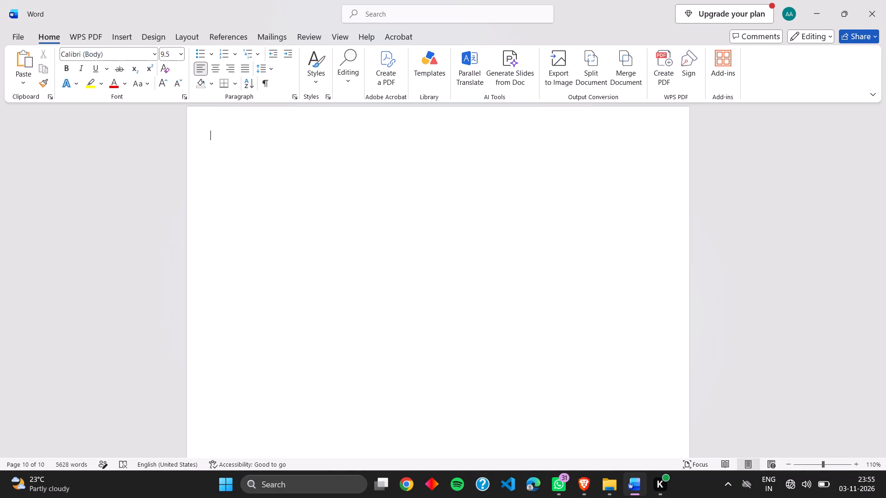
Go back to the first page, reopen the print settings and change the page margins to Narrow.
{"action": "scroll", "coordinate": [633, 314], "scroll_direction": "up", "scroll_amount": 14}
{"action": "left_click_drag", "start_coordinate": [885, 396], "coordinate": [885, 238]}
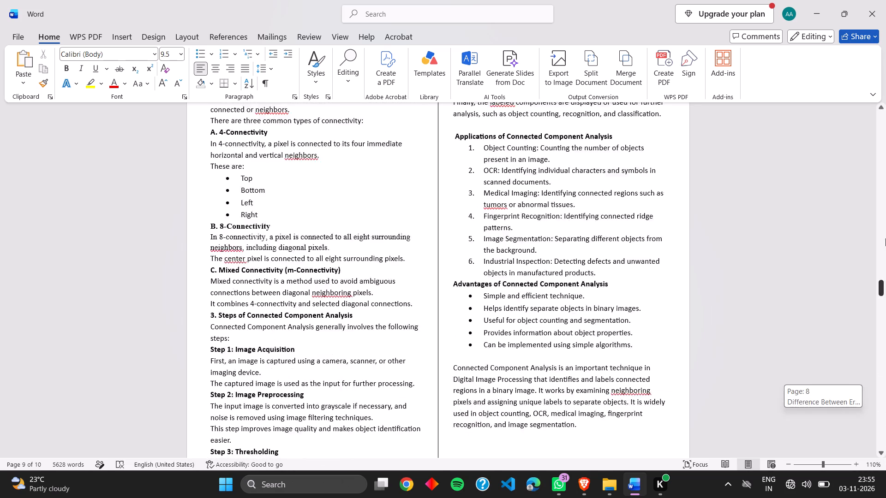
{"action": "left_click_drag", "start_coordinate": [885, 238], "coordinate": [885, 0]}
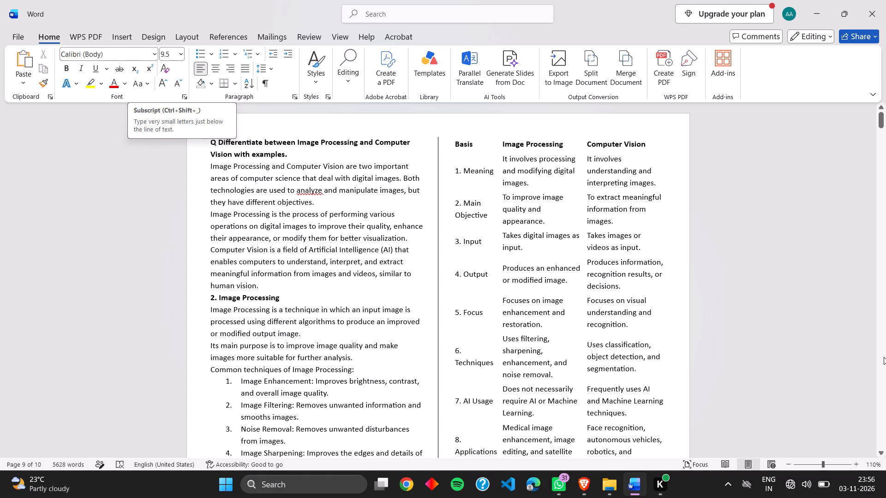
{"action": "key", "text": "ctrl+p"}
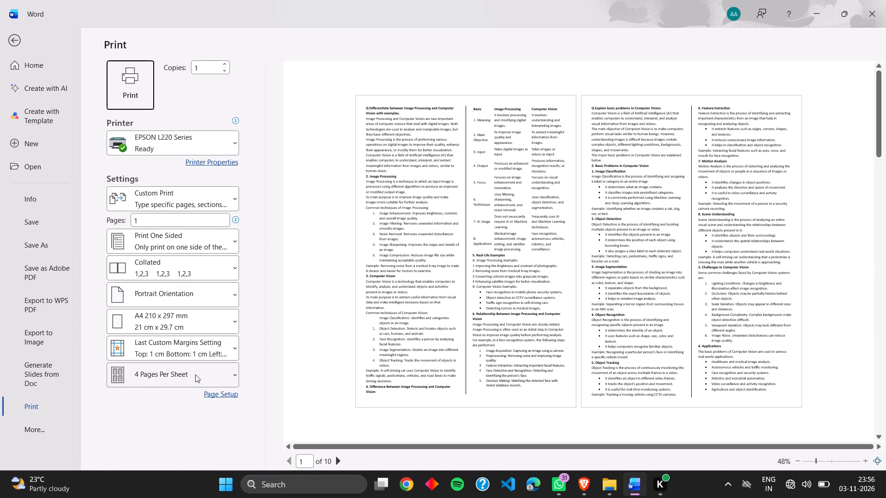
{"action": "left_click", "coordinate": [200, 354]}
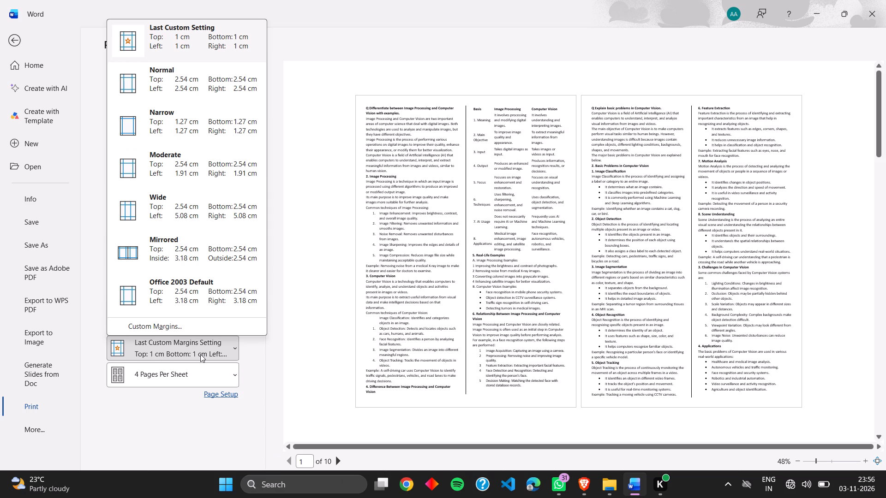
{"action": "left_click", "coordinate": [197, 112]}
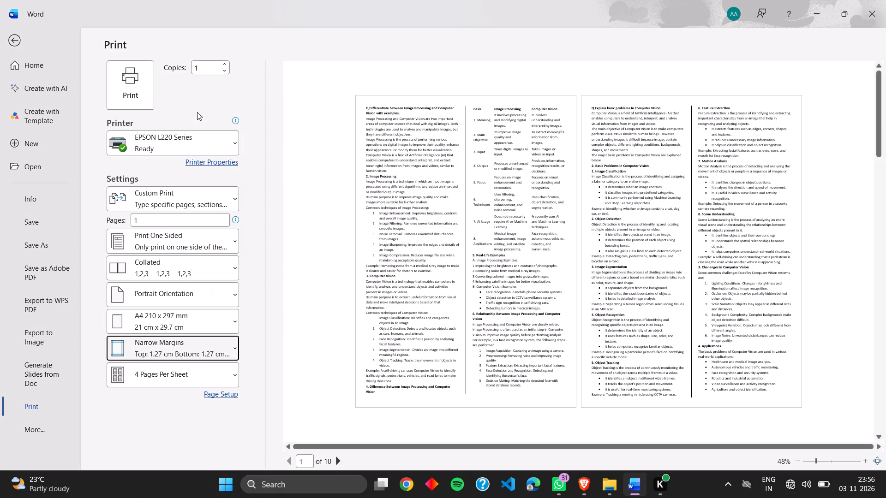
{"action": "left_click", "coordinate": [184, 347]}
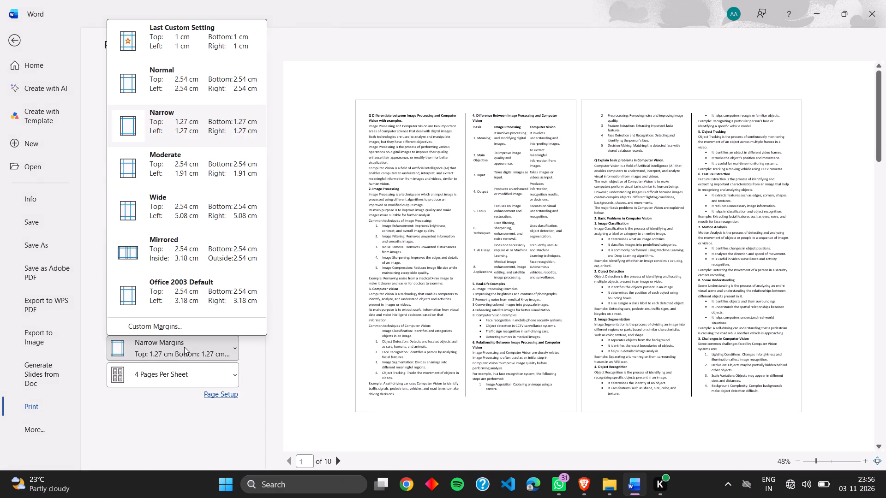
{"action": "left_click", "coordinate": [184, 347]}
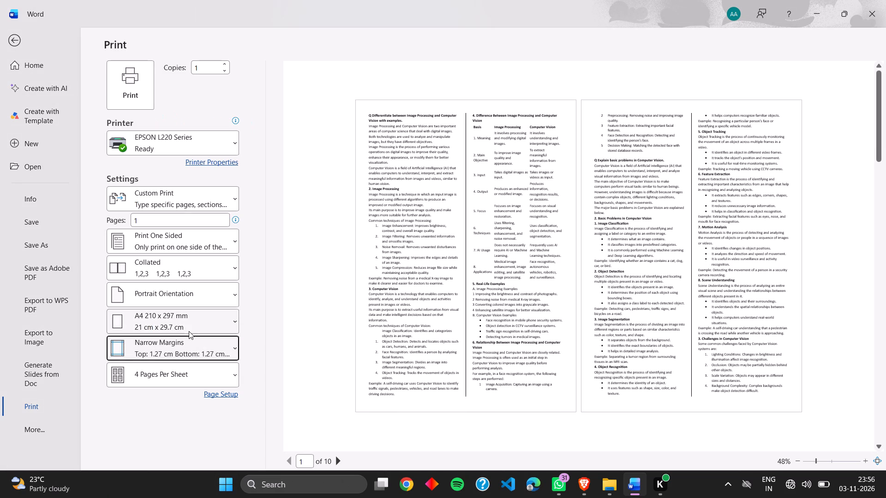
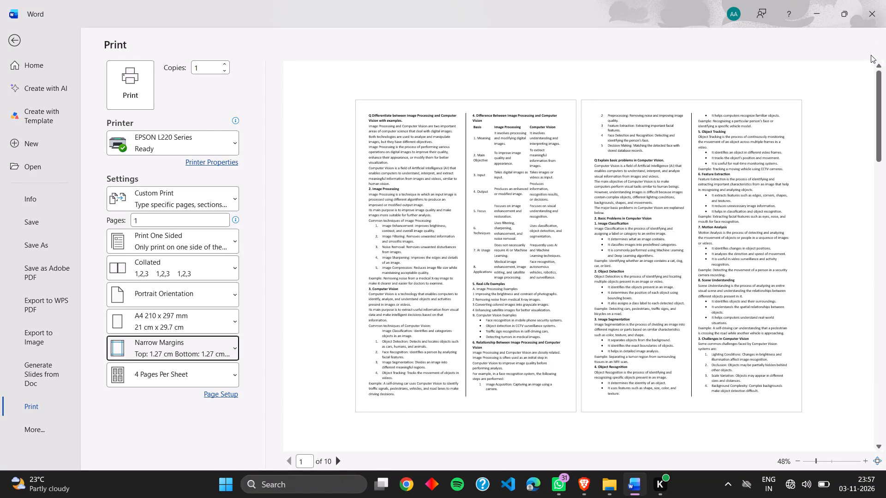
Leave the print settings and review the page layout from the document's last pages back to the erosion and dilation answer.
{"action": "scroll", "coordinate": [538, 223], "scroll_direction": "up", "scroll_amount": 6}
{"action": "left_click", "coordinate": [13, 38]}
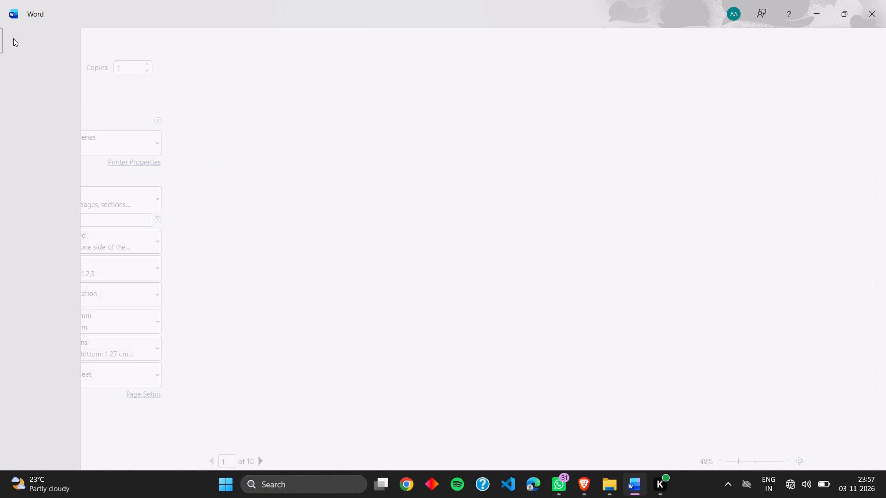
{"action": "scroll", "coordinate": [618, 288], "scroll_direction": "up", "scroll_amount": 8}
{"action": "scroll", "coordinate": [656, 272], "scroll_direction": "down", "scroll_amount": 5}
{"action": "scroll", "coordinate": [807, 207], "scroll_direction": "up", "scroll_amount": 11}
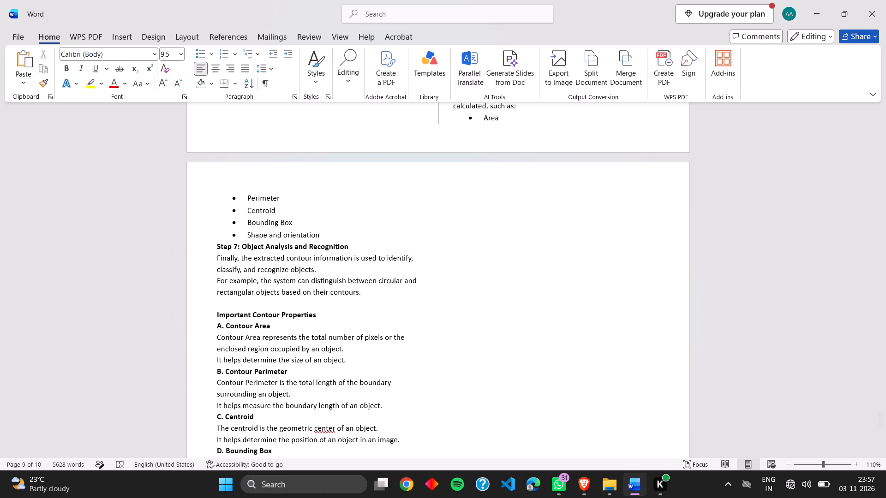
{"action": "scroll", "coordinate": [635, 106], "scroll_direction": "down", "scroll_amount": 6}
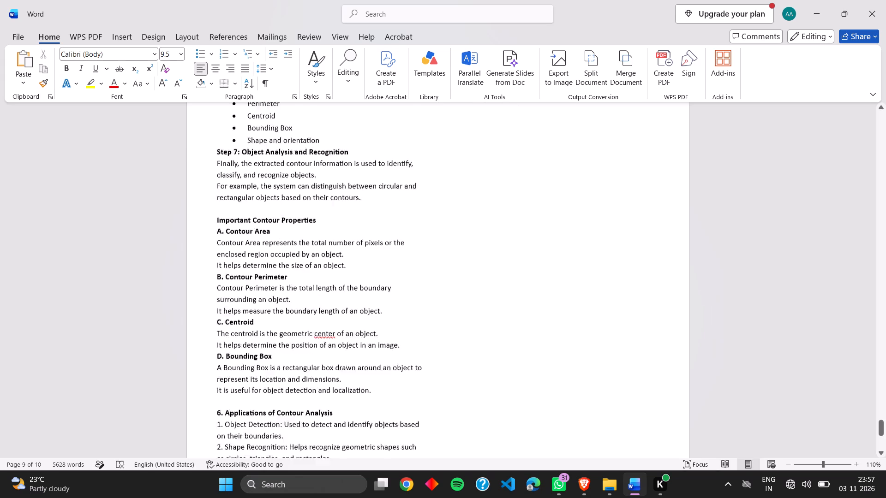
{"action": "scroll", "coordinate": [618, 130], "scroll_direction": "down", "scroll_amount": 20}
{"action": "scroll", "coordinate": [618, 130], "scroll_direction": "down", "scroll_amount": 2}
{"action": "scroll", "coordinate": [619, 121], "scroll_direction": "up", "scroll_amount": 13}
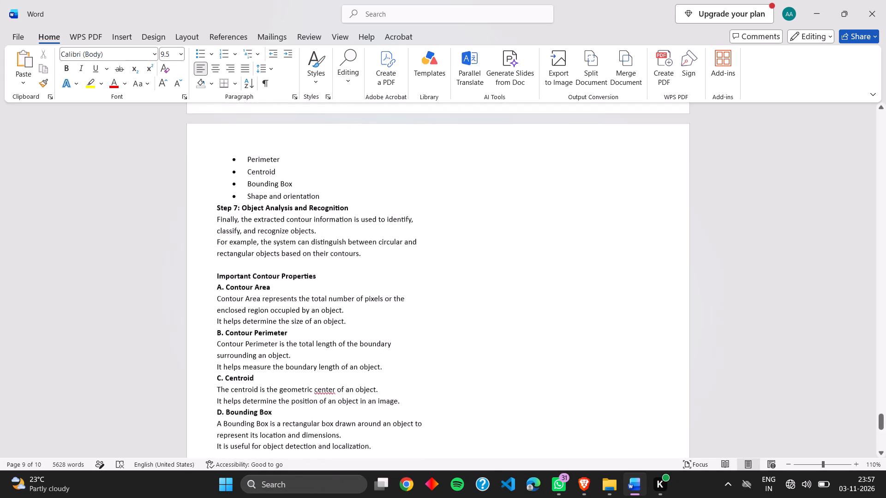
{"action": "scroll", "coordinate": [619, 119], "scroll_direction": "up", "scroll_amount": 13}
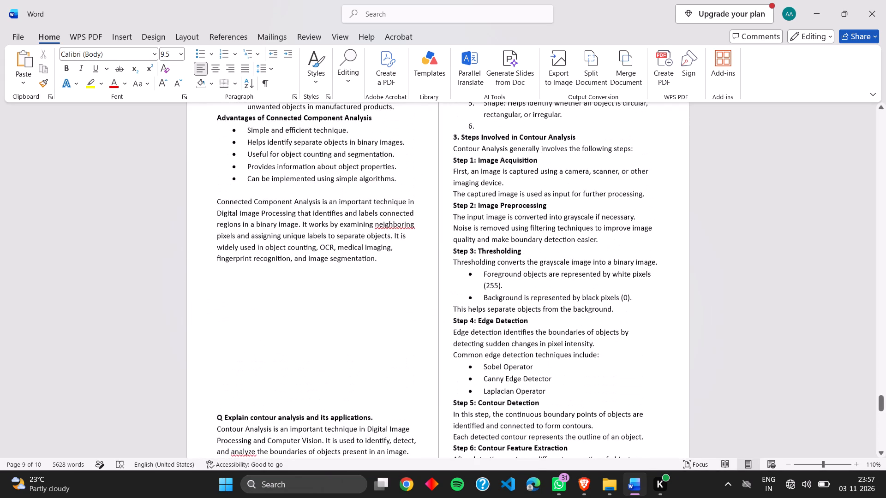
{"action": "scroll", "coordinate": [619, 107], "scroll_direction": "down", "scroll_amount": 4}
{"action": "scroll", "coordinate": [619, 107], "scroll_direction": "up", "scroll_amount": 19}
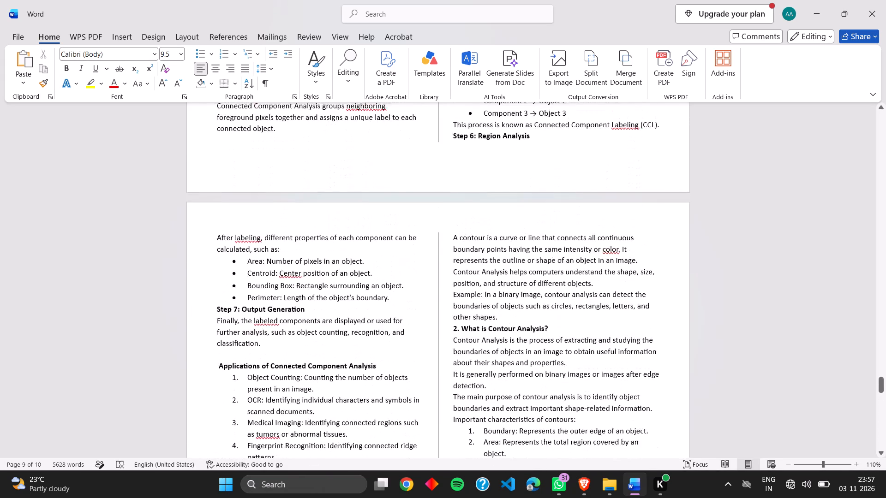
{"action": "scroll", "coordinate": [619, 107], "scroll_direction": "up", "scroll_amount": 13}
{"action": "scroll", "coordinate": [619, 104], "scroll_direction": "down", "scroll_amount": 3}
{"action": "scroll", "coordinate": [592, 174], "scroll_direction": "up", "scroll_amount": 12}
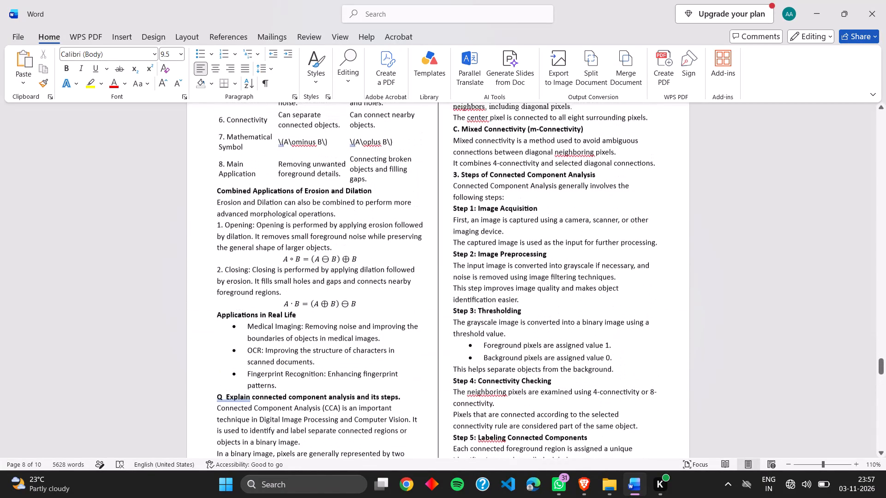
{"action": "scroll", "coordinate": [592, 173], "scroll_direction": "up", "scroll_amount": 14}
{"action": "scroll", "coordinate": [612, 142], "scroll_direction": "up", "scroll_amount": 9}
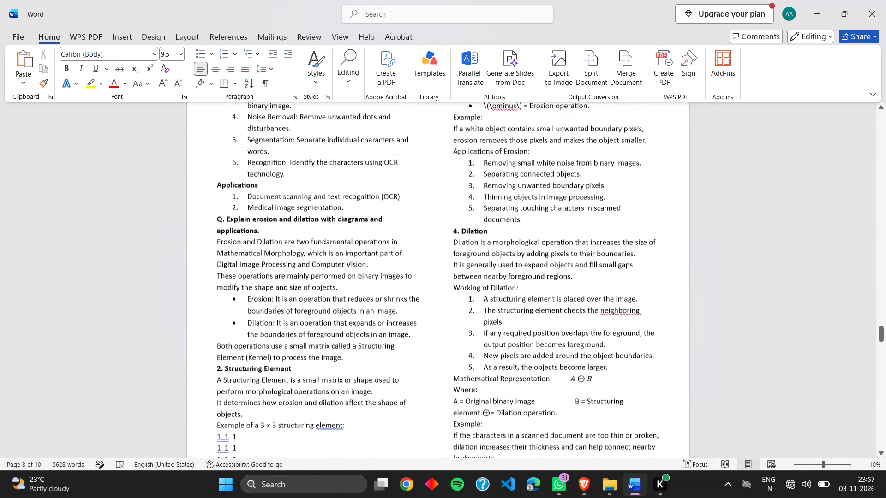
{"action": "scroll", "coordinate": [635, 141], "scroll_direction": "up", "scroll_amount": 5}
{"action": "scroll", "coordinate": [640, 164], "scroll_direction": "down", "scroll_amount": 11}
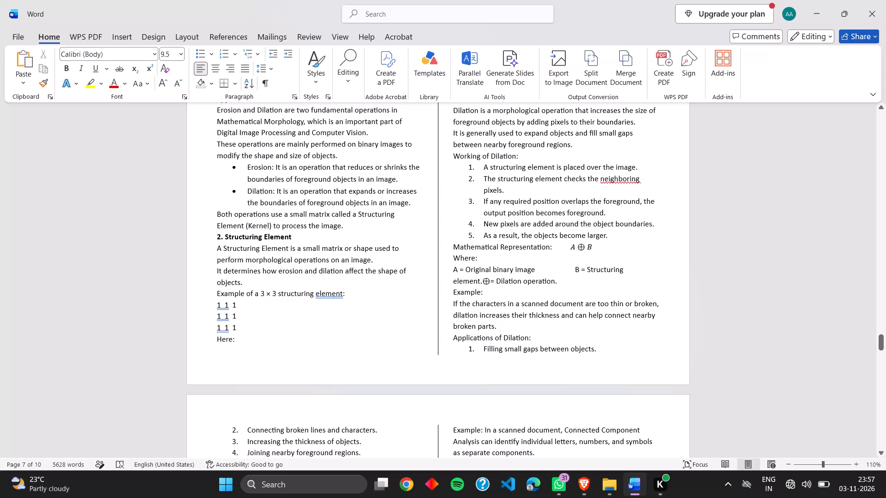
Review the layout of the document's opening pages, from the first question through the datatype conversion answer, and return to the beginning.
{"action": "left_click_drag", "start_coordinate": [885, 341], "coordinate": [885, 94]}
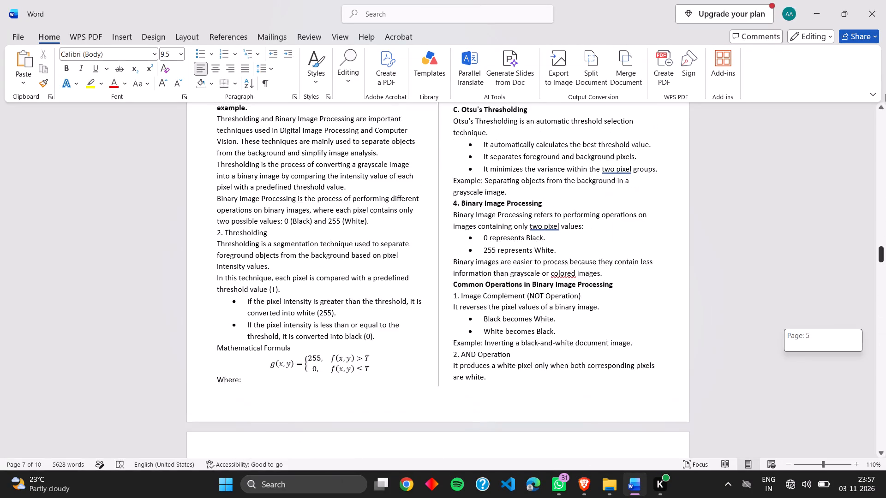
{"action": "left_click_drag", "start_coordinate": [885, 94], "coordinate": [885, 0]}
{"action": "scroll", "coordinate": [402, 259], "scroll_direction": "down", "scroll_amount": 12}
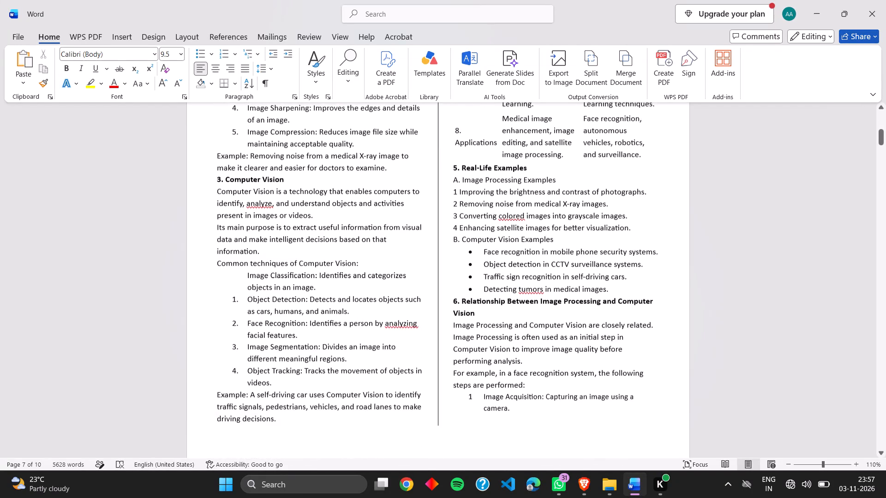
{"action": "scroll", "coordinate": [426, 267], "scroll_direction": "down", "scroll_amount": 7}
{"action": "scroll", "coordinate": [429, 275], "scroll_direction": "up", "scroll_amount": 6}
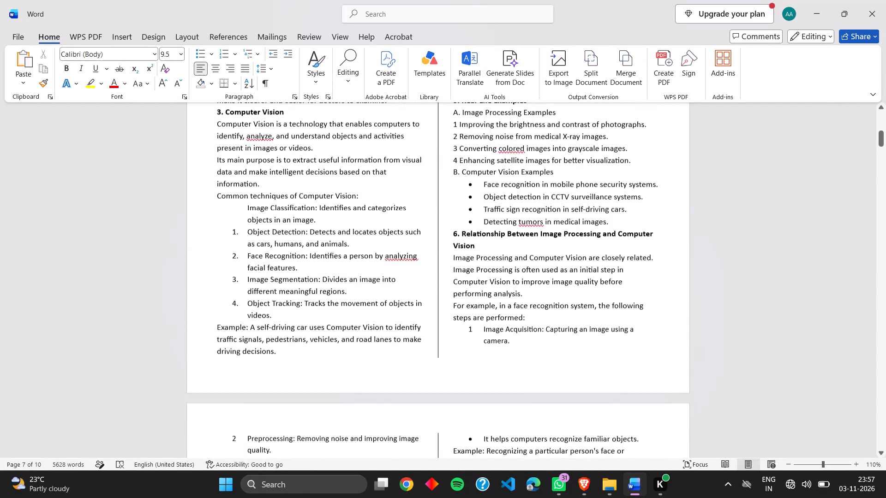
{"action": "scroll", "coordinate": [429, 275], "scroll_direction": "up", "scroll_amount": 18}
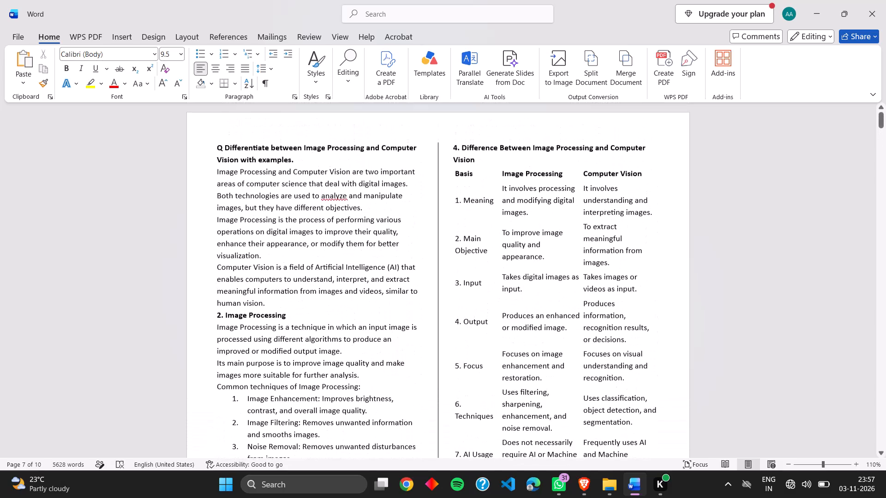
{"action": "scroll", "coordinate": [429, 275], "scroll_direction": "up", "scroll_amount": 3}
{"action": "scroll", "coordinate": [429, 275], "scroll_direction": "down", "scroll_amount": 18}
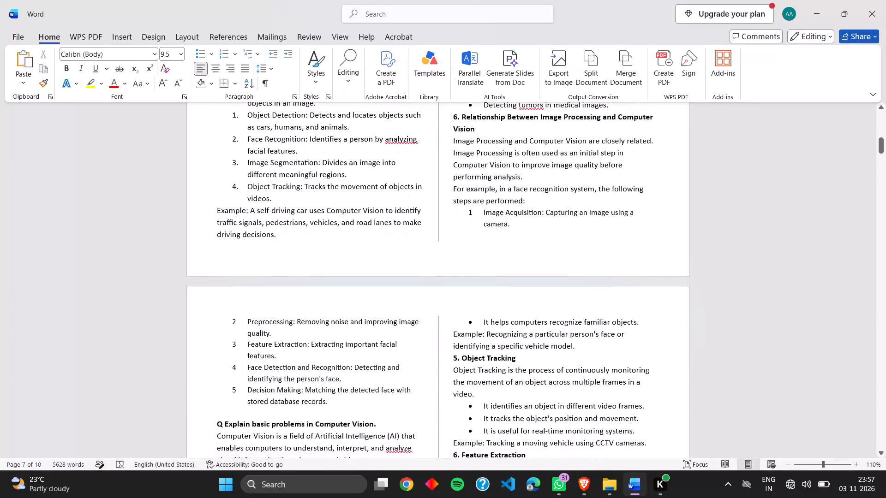
{"action": "scroll", "coordinate": [438, 298], "scroll_direction": "up", "scroll_amount": 20}
{"action": "scroll", "coordinate": [438, 298], "scroll_direction": "up", "scroll_amount": 2}
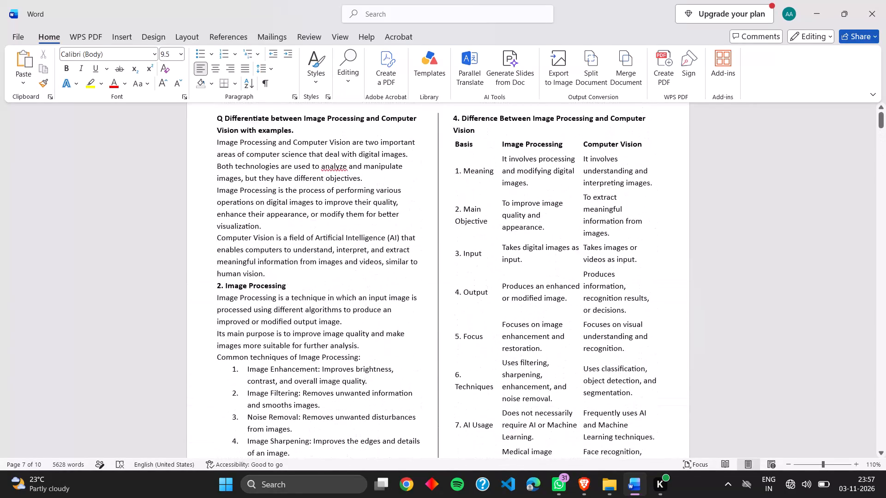
{"action": "scroll", "coordinate": [438, 298], "scroll_direction": "up", "scroll_amount": 10}
{"action": "scroll", "coordinate": [438, 307], "scroll_direction": "down", "scroll_amount": 14}
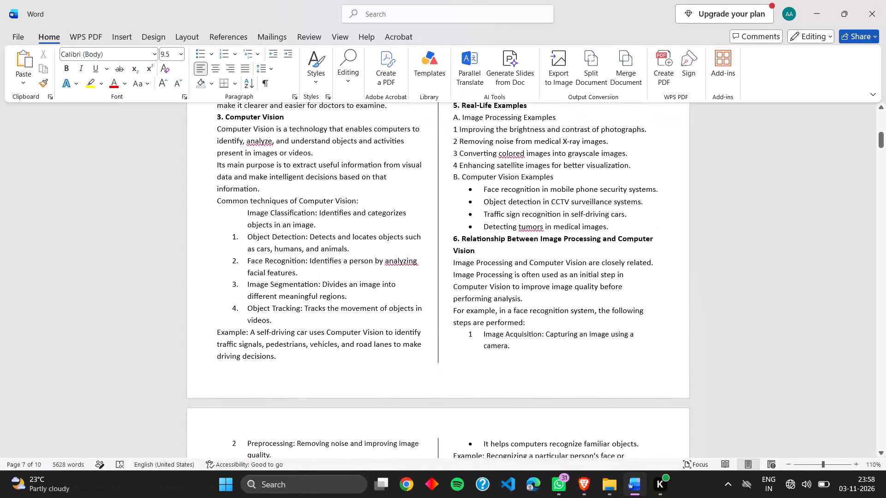
{"action": "scroll", "coordinate": [442, 320], "scroll_direction": "down", "scroll_amount": 13}
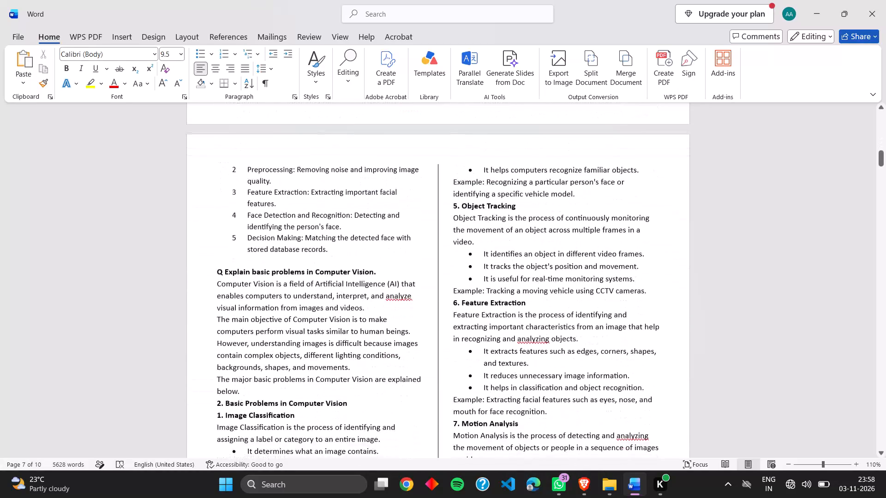
{"action": "scroll", "coordinate": [442, 335], "scroll_direction": "down", "scroll_amount": 20}
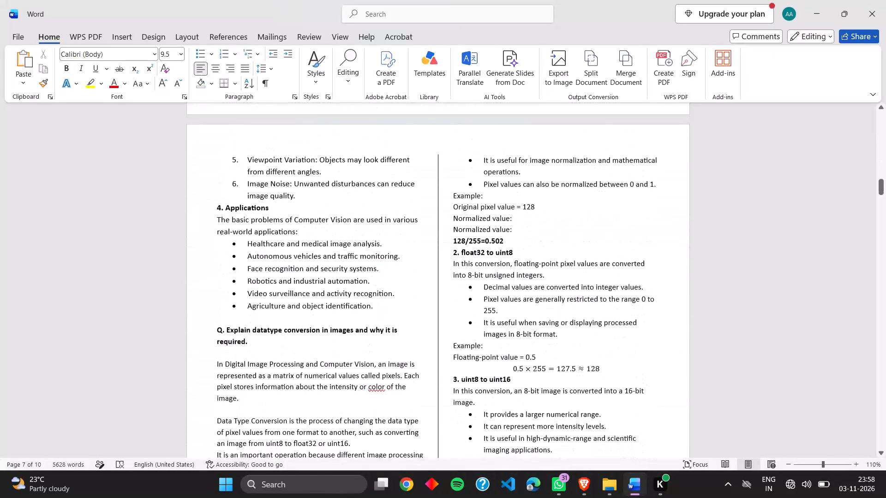
{"action": "scroll", "coordinate": [463, 346], "scroll_direction": "down", "scroll_amount": 19}
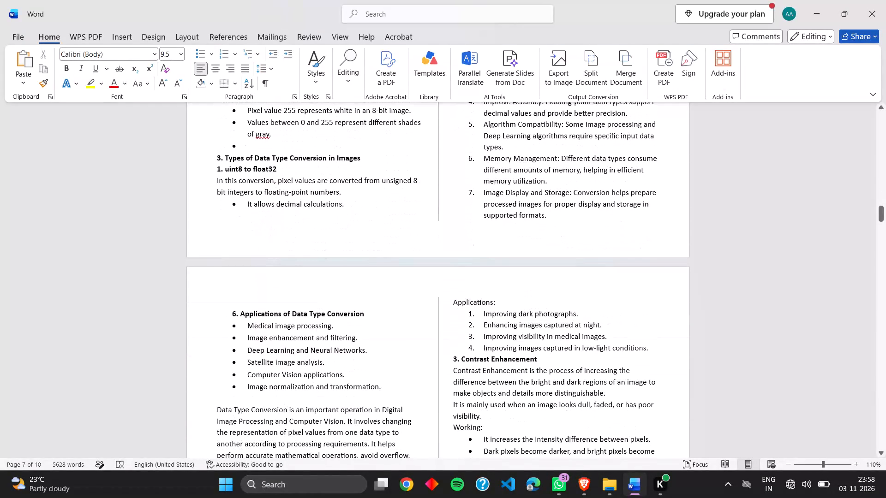
{"action": "left_click_drag", "start_coordinate": [885, 211], "coordinate": [885, 95]}
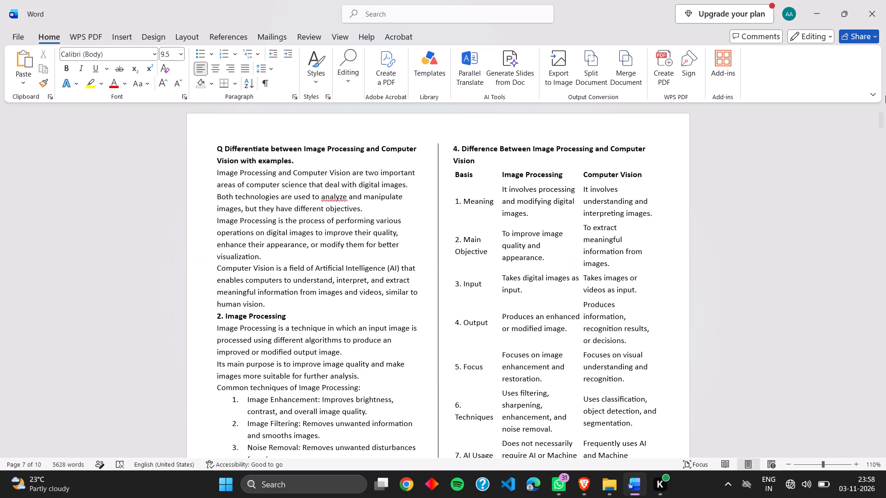
{"action": "scroll", "coordinate": [554, 281], "scroll_direction": "up", "scroll_amount": 4}
Open the custom page margins and set the top and left margins to 1 cm.
{"action": "left_click", "coordinate": [125, 36]}
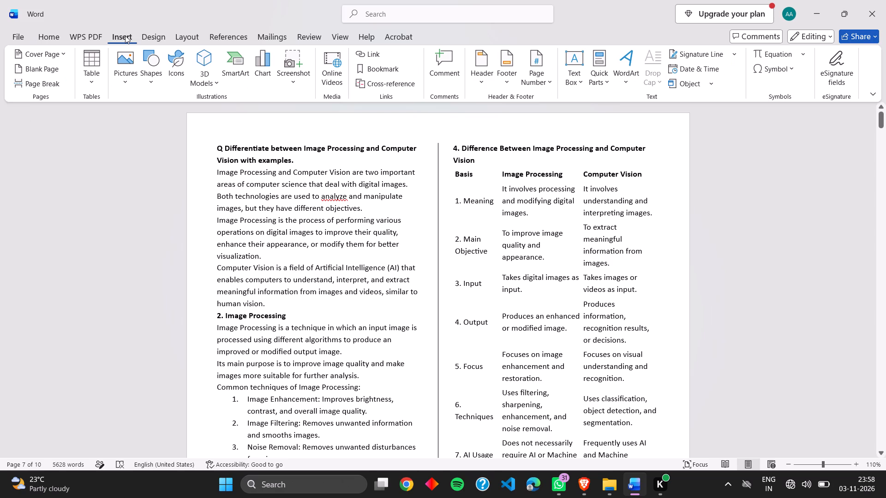
{"action": "left_click", "coordinate": [148, 33]}
{"action": "left_click", "coordinate": [131, 36]}
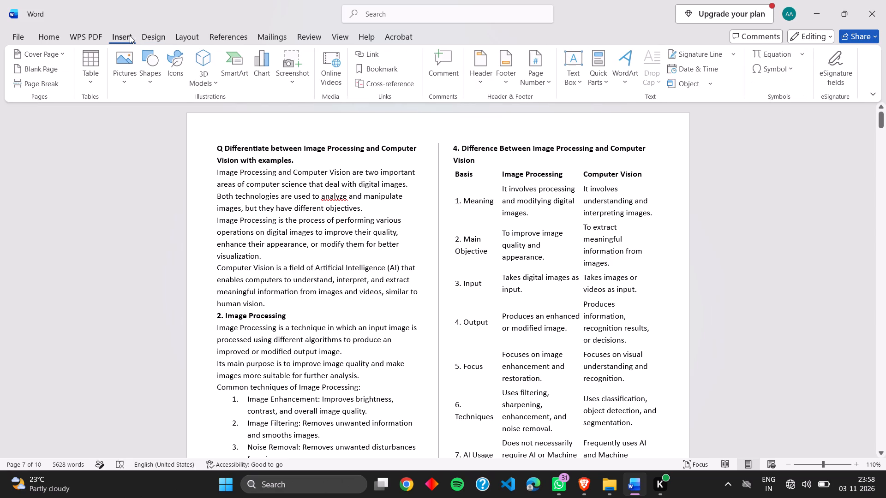
{"action": "left_click", "coordinate": [188, 35]}
{"action": "left_click", "coordinate": [15, 79]}
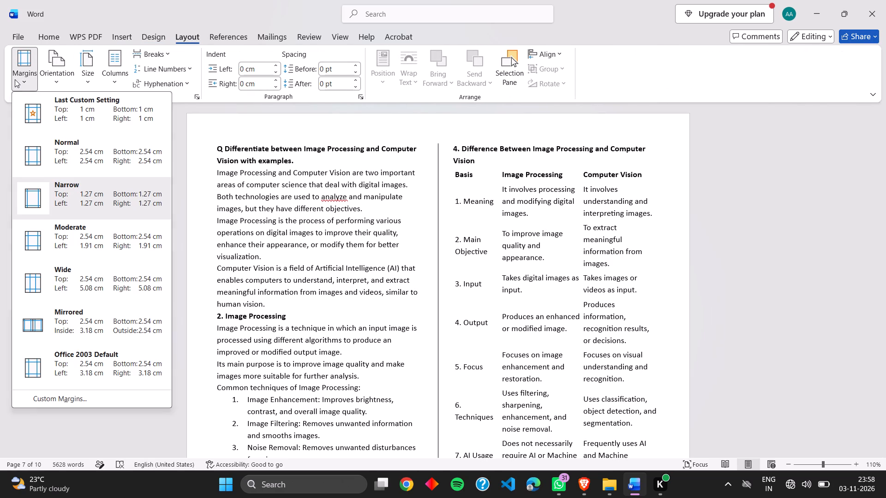
{"action": "left_click", "coordinate": [61, 394]}
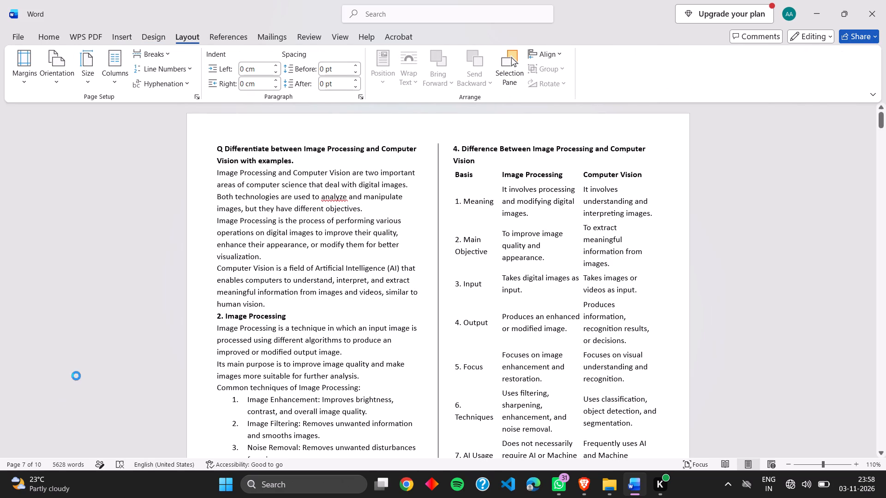
{"action": "left_click", "coordinate": [381, 120]}
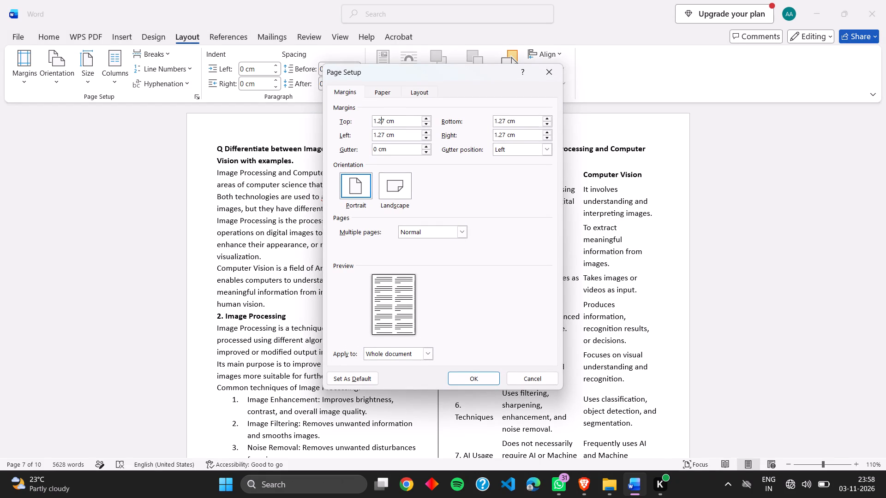
{"action": "key", "text": "Right"}
{"action": "key", "text": "BackSpace"}
{"action": "key", "text": "BackSpace"}
{"action": "key", "text": "BackSpace"}
{"action": "left_click", "coordinate": [385, 133]}
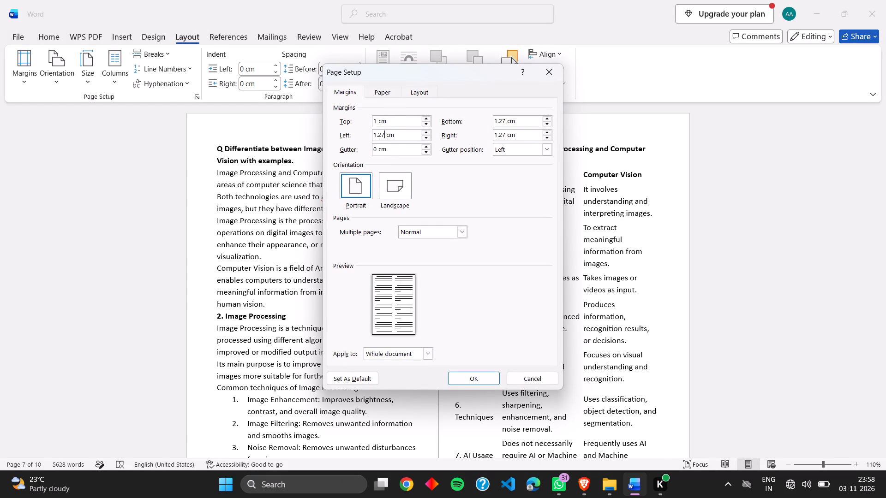
{"action": "key", "text": "BackSpace"}
{"action": "key", "text": "BackSpace"}
{"action": "key", "text": "BackSpace"}
Set the bottom and right margins to 1 cm and apply the margins to the whole document.
{"action": "left_click", "coordinate": [504, 125]}
{"action": "key", "text": "BackSpace"}
{"action": "key", "text": "BackSpace"}
{"action": "key", "text": "BackSpace"}
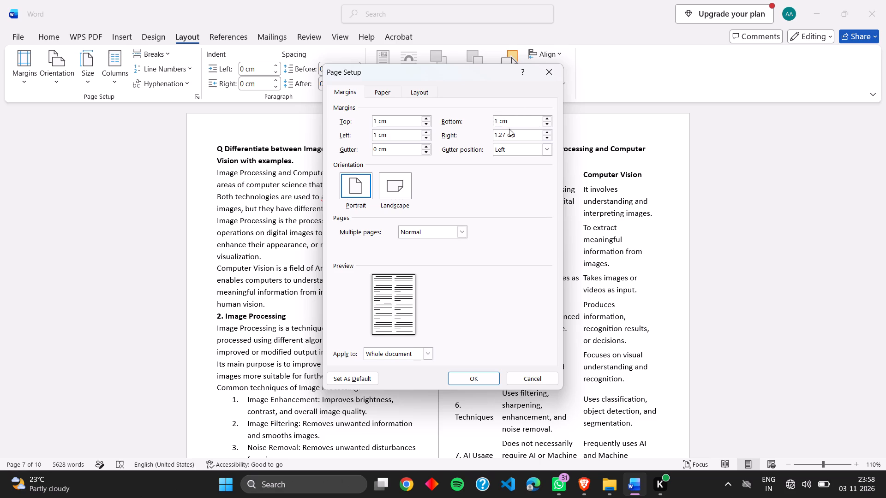
{"action": "left_click", "coordinate": [503, 135]}
{"action": "key", "text": "Right"}
{"action": "key", "text": "BackSpace"}
{"action": "key", "text": "BackSpace"}
{"action": "key", "text": "BackSpace"}
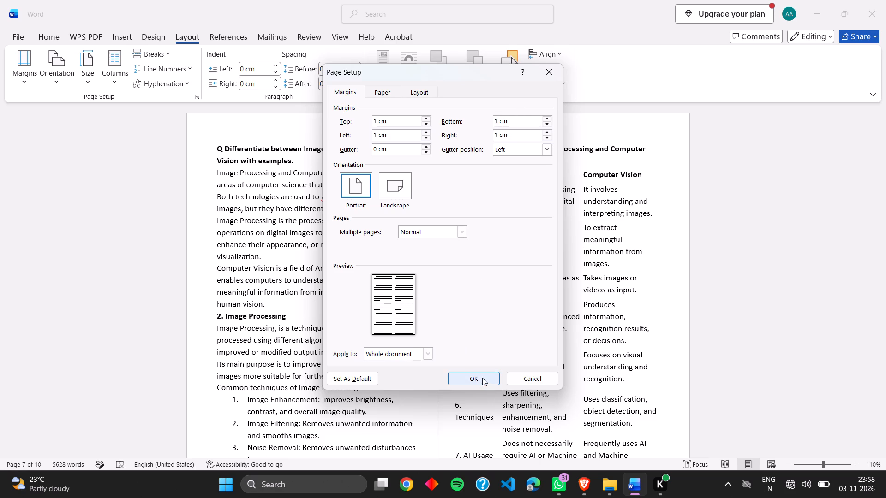
{"action": "left_click", "coordinate": [482, 378]}
Check how the new margins affect the document's last pages and return to the first question.
{"action": "scroll", "coordinate": [483, 377], "scroll_direction": "down", "scroll_amount": 11}
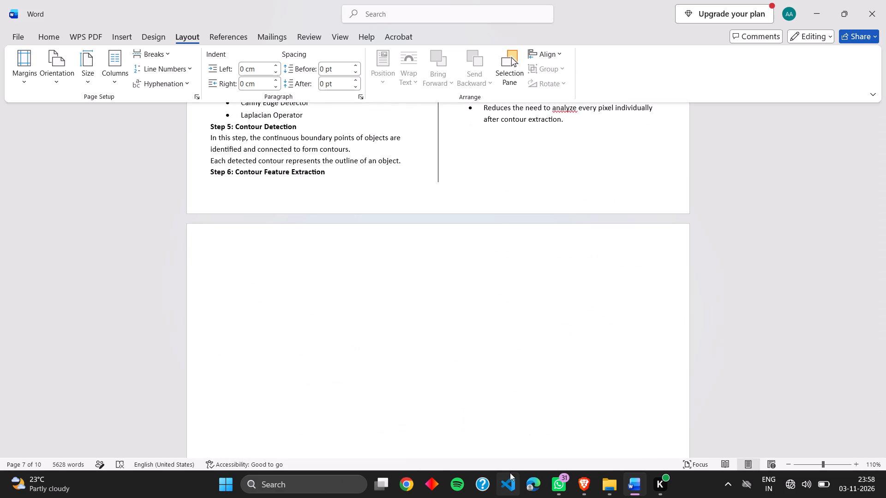
{"action": "scroll", "coordinate": [501, 393], "scroll_direction": "down", "scroll_amount": 20}
{"action": "scroll", "coordinate": [501, 393], "scroll_direction": "down", "scroll_amount": 6}
{"action": "scroll", "coordinate": [512, 384], "scroll_direction": "up", "scroll_amount": 16}
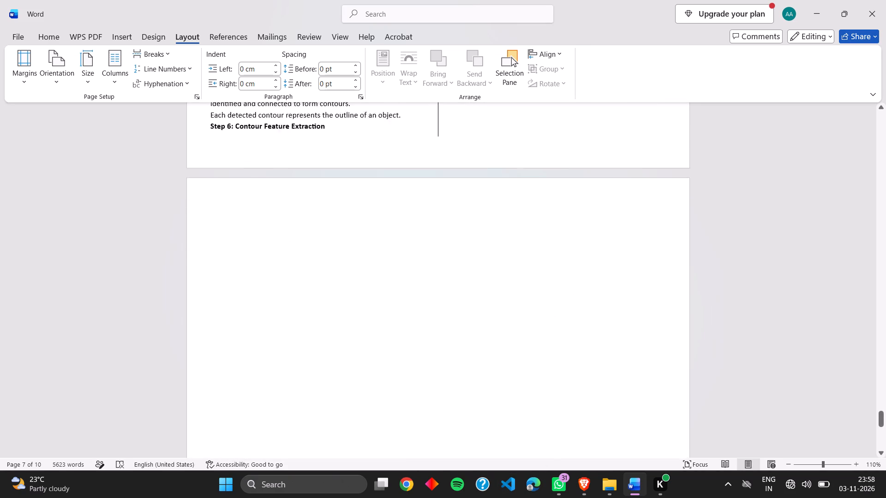
{"action": "scroll", "coordinate": [512, 383], "scroll_direction": "up", "scroll_amount": 20}
{"action": "scroll", "coordinate": [512, 383], "scroll_direction": "up", "scroll_amount": 14}
{"action": "left_click_drag", "start_coordinate": [885, 367], "coordinate": [885, 337]}
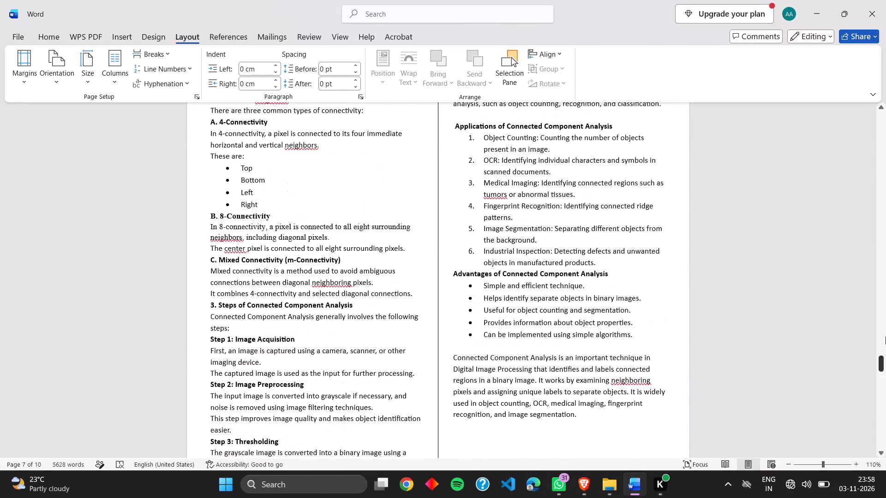
{"action": "left_click_drag", "start_coordinate": [885, 337], "coordinate": [885, 70]}
Review the page layout from the image processing versus computer vision answer through the mathematical and basic image operations answer.
{"action": "scroll", "coordinate": [612, 280], "scroll_direction": "down", "scroll_amount": 11}
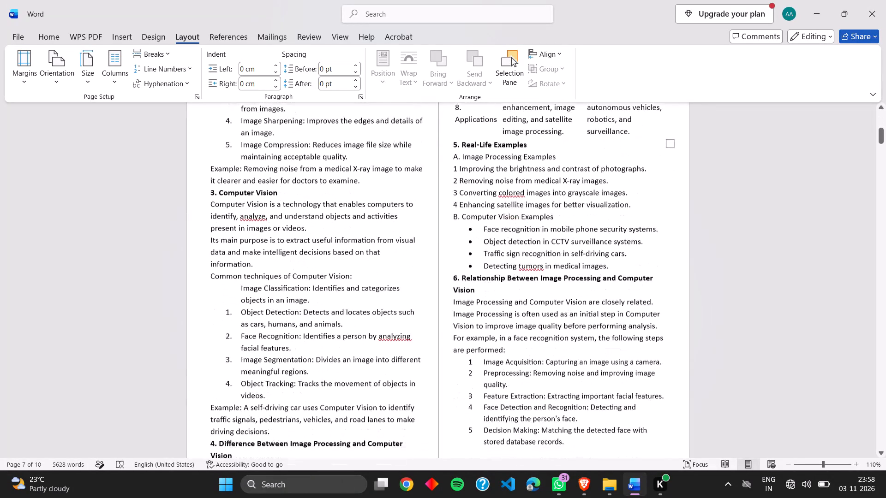
{"action": "scroll", "coordinate": [612, 282], "scroll_direction": "down", "scroll_amount": 17}
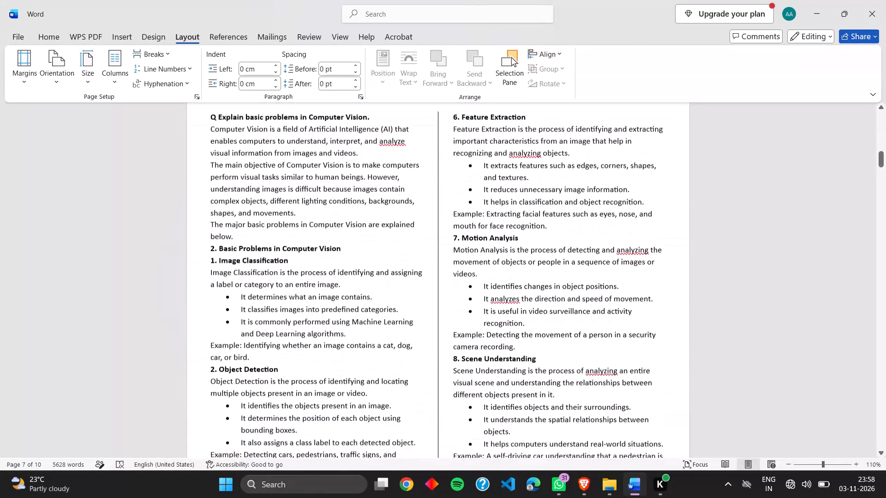
{"action": "scroll", "coordinate": [612, 285], "scroll_direction": "down", "scroll_amount": 14}
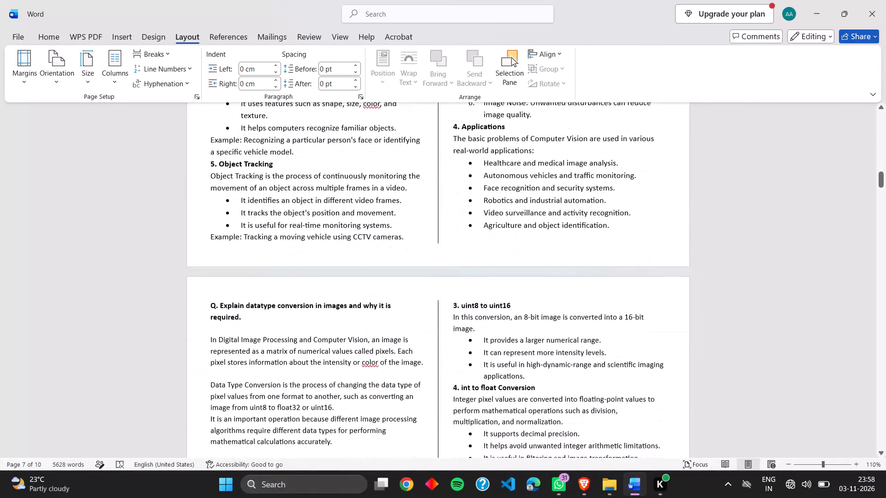
{"action": "scroll", "coordinate": [613, 289], "scroll_direction": "down", "scroll_amount": 19}
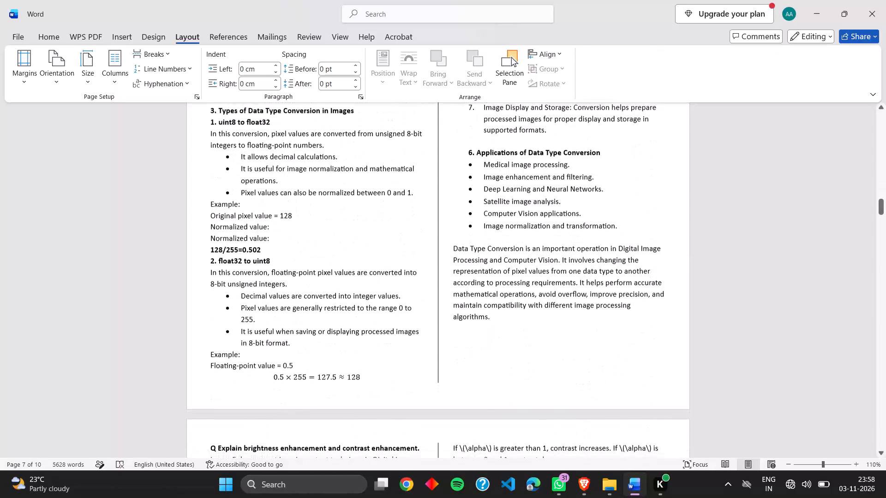
{"action": "scroll", "coordinate": [613, 290], "scroll_direction": "down", "scroll_amount": 6}
{"action": "scroll", "coordinate": [613, 290], "scroll_direction": "down", "scroll_amount": 16}
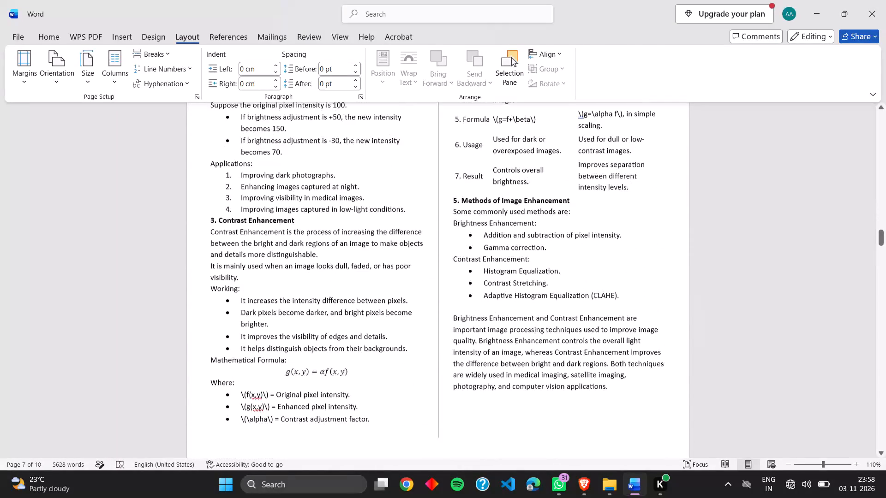
{"action": "scroll", "coordinate": [613, 290], "scroll_direction": "down", "scroll_amount": 15}
{"action": "scroll", "coordinate": [613, 290], "scroll_direction": "down", "scroll_amount": 14}
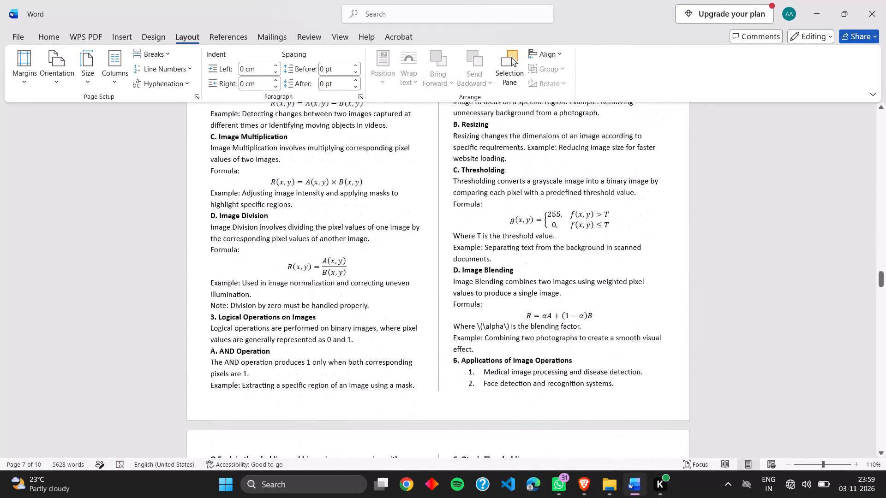
Review the page layout from the thresholding and binary image processing answer through the contour analysis answer.
{"action": "scroll", "coordinate": [613, 290], "scroll_direction": "down", "scroll_amount": 2}
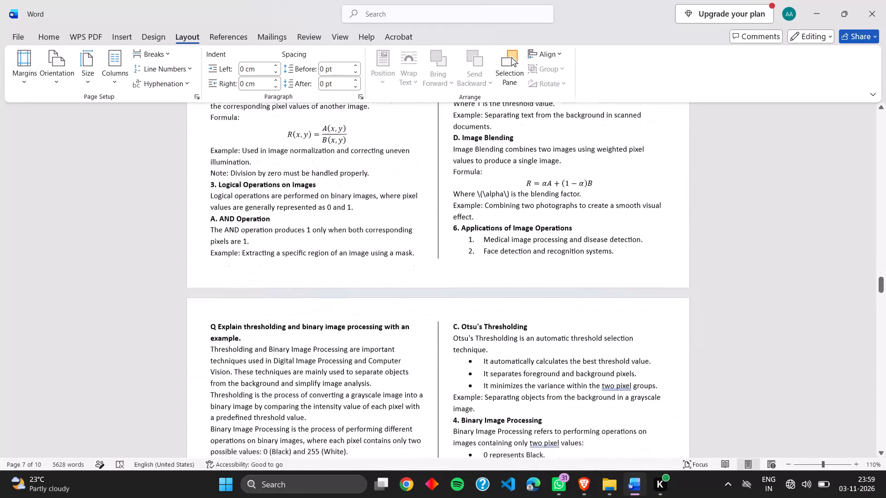
{"action": "scroll", "coordinate": [613, 290], "scroll_direction": "down", "scroll_amount": 20}
{"action": "scroll", "coordinate": [613, 290], "scroll_direction": "down", "scroll_amount": 11}
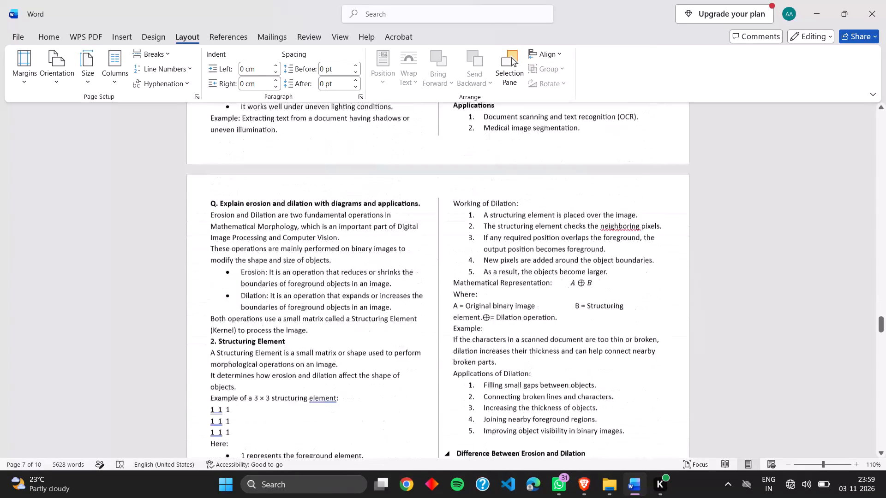
{"action": "scroll", "coordinate": [613, 291], "scroll_direction": "down", "scroll_amount": 14}
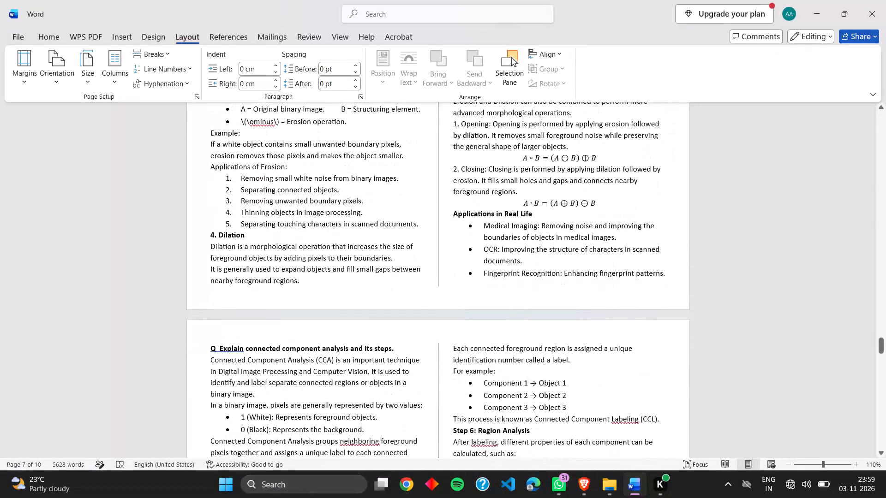
{"action": "scroll", "coordinate": [612, 293], "scroll_direction": "down", "scroll_amount": 20}
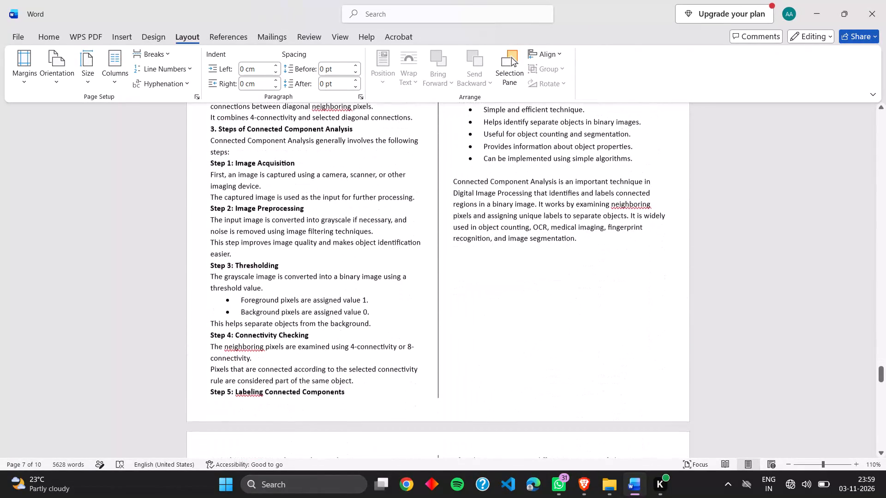
{"action": "scroll", "coordinate": [612, 293], "scroll_direction": "down", "scroll_amount": 7}
{"action": "scroll", "coordinate": [612, 293], "scroll_direction": "up", "scroll_amount": 8}
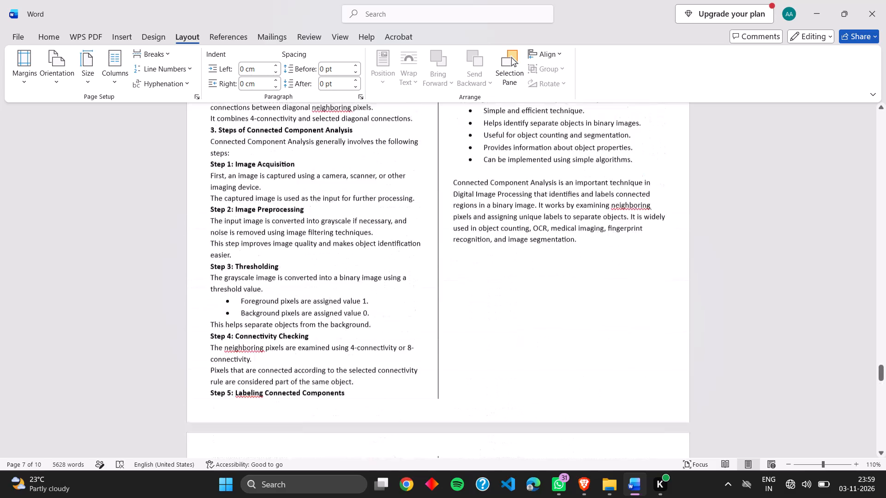
{"action": "scroll", "coordinate": [612, 296], "scroll_direction": "down", "scroll_amount": 18}
{"action": "scroll", "coordinate": [612, 296], "scroll_direction": "down", "scroll_amount": 8}
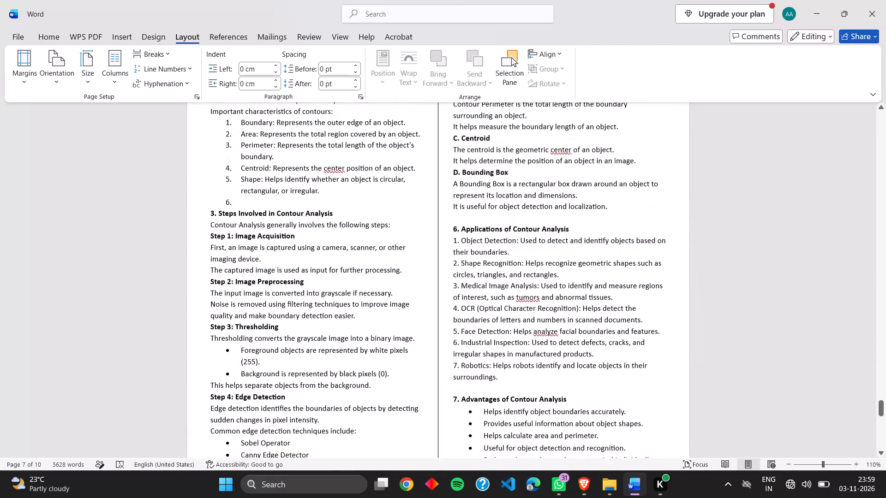
Remove the blank page at the end of the document, after the contour analysis answer.
{"action": "scroll", "coordinate": [612, 296], "scroll_direction": "down", "scroll_amount": 5}
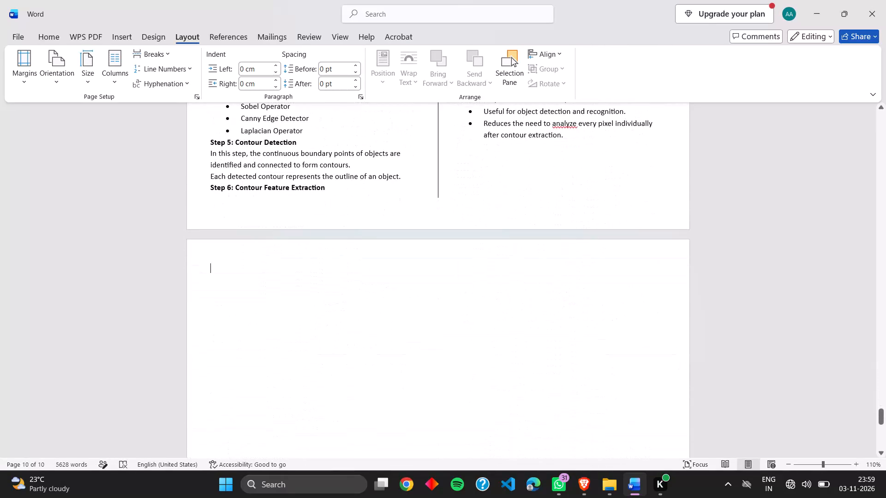
{"action": "key", "text": "BackSpace"}
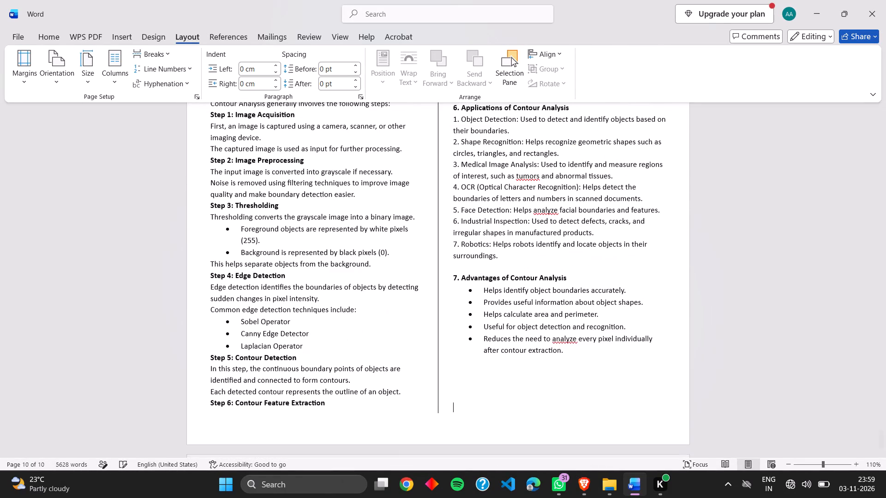
Recheck the layout from the contour analysis answer back to the brightness and contrast answer, and inspect the document's end again.
{"action": "scroll", "coordinate": [375, 331], "scroll_direction": "up", "scroll_amount": 20}
{"action": "scroll", "coordinate": [375, 331], "scroll_direction": "up", "scroll_amount": 5}
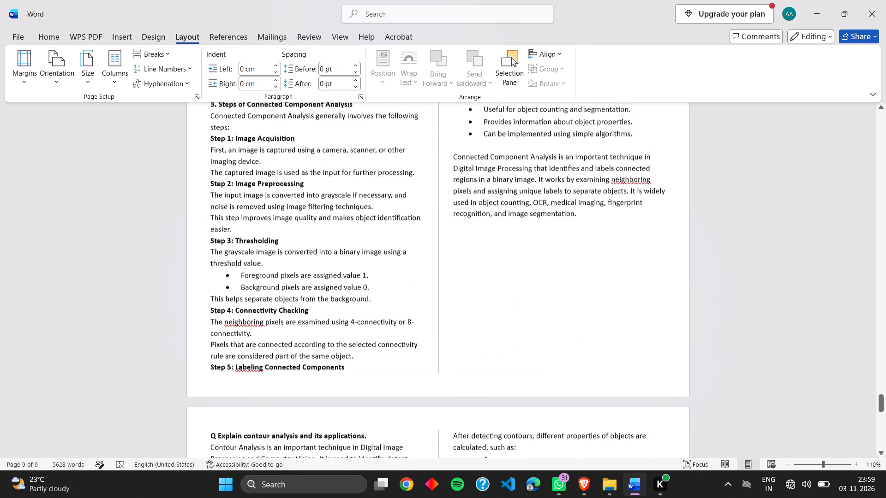
{"action": "scroll", "coordinate": [375, 331], "scroll_direction": "up", "scroll_amount": 20}
{"action": "scroll", "coordinate": [375, 331], "scroll_direction": "up", "scroll_amount": 16}
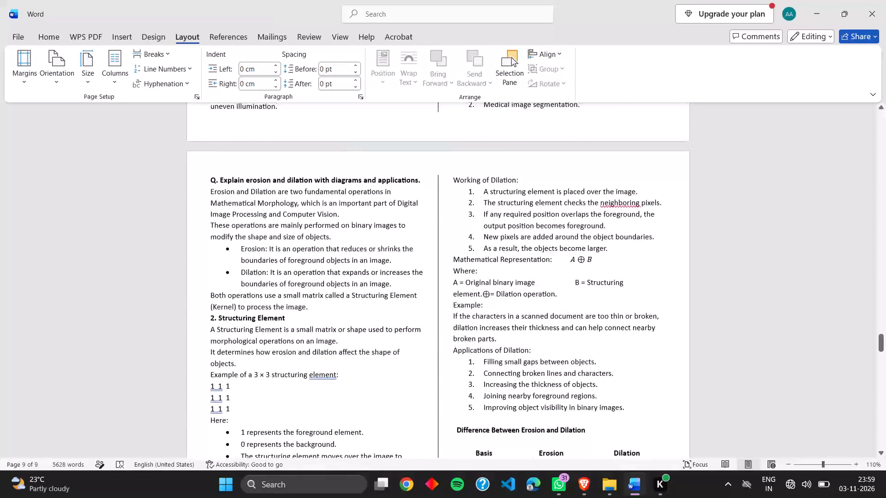
{"action": "left_click_drag", "start_coordinate": [884, 335], "coordinate": [885, 368]}
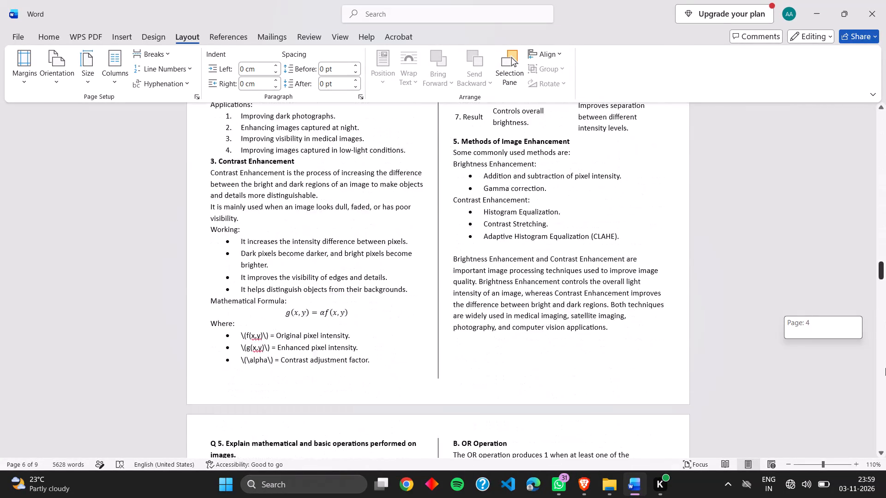
{"action": "left_click_drag", "start_coordinate": [885, 368], "coordinate": [885, 497]}
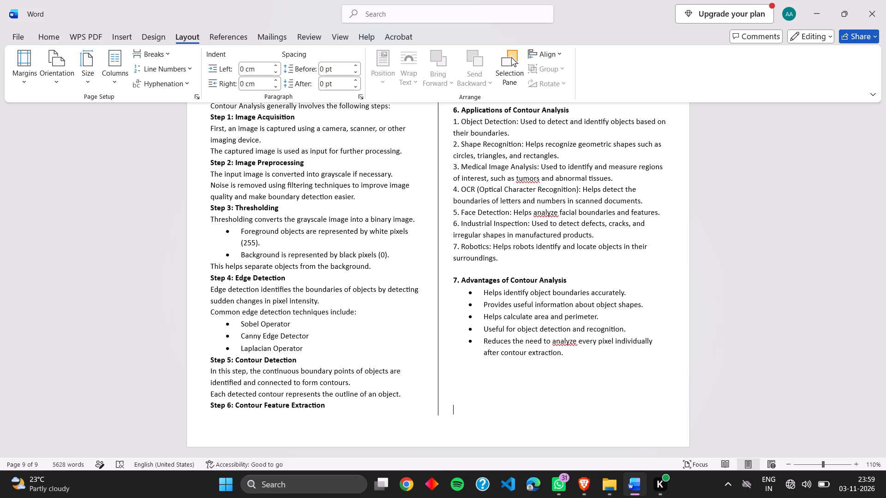
{"action": "scroll", "coordinate": [885, 452], "scroll_direction": "down", "scroll_amount": 8}
{"action": "scroll", "coordinate": [883, 455], "scroll_direction": "up", "scroll_amount": 18}
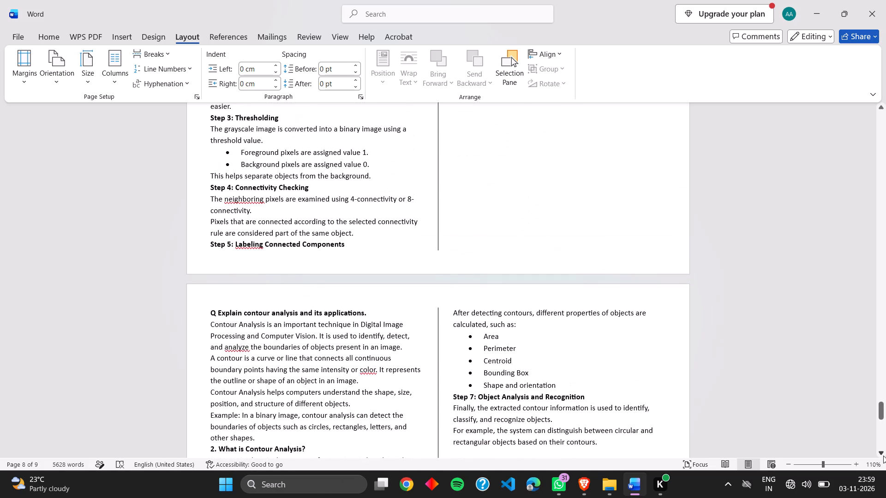
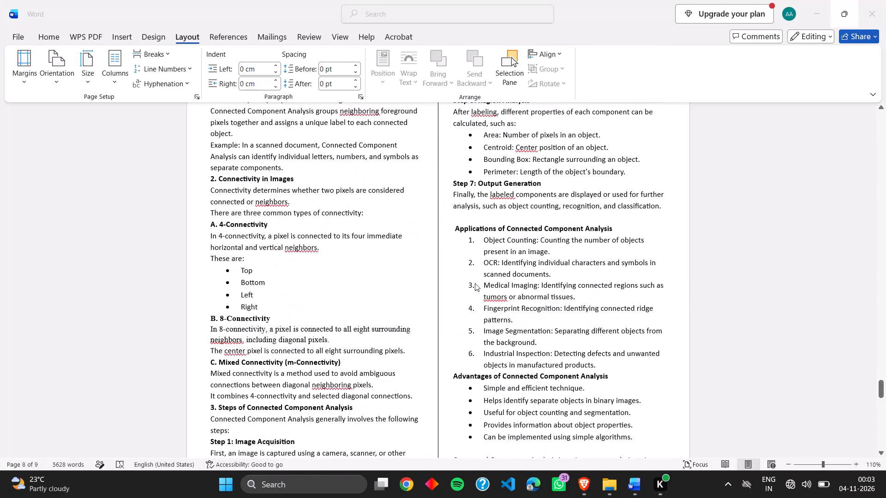
Review the layout from the connected component analysis answer to the contour analysis answer, and back up to the basic image operations answer.
{"action": "scroll", "coordinate": [478, 297], "scroll_direction": "down", "scroll_amount": 16}
{"action": "scroll", "coordinate": [480, 308], "scroll_direction": "down", "scroll_amount": 7}
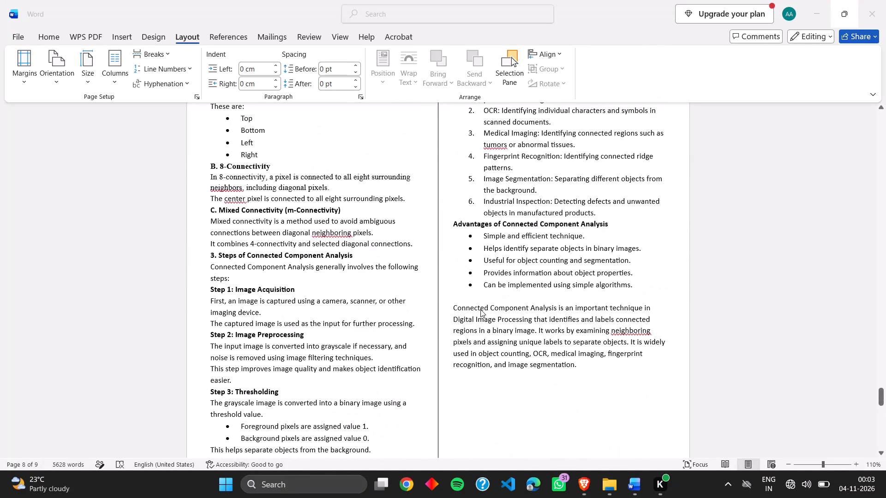
{"action": "scroll", "coordinate": [480, 309], "scroll_direction": "down", "scroll_amount": 4}
{"action": "scroll", "coordinate": [480, 312], "scroll_direction": "down", "scroll_amount": 20}
{"action": "scroll", "coordinate": [480, 312], "scroll_direction": "down", "scroll_amount": 5}
{"action": "scroll", "coordinate": [491, 327], "scroll_direction": "up", "scroll_amount": 7}
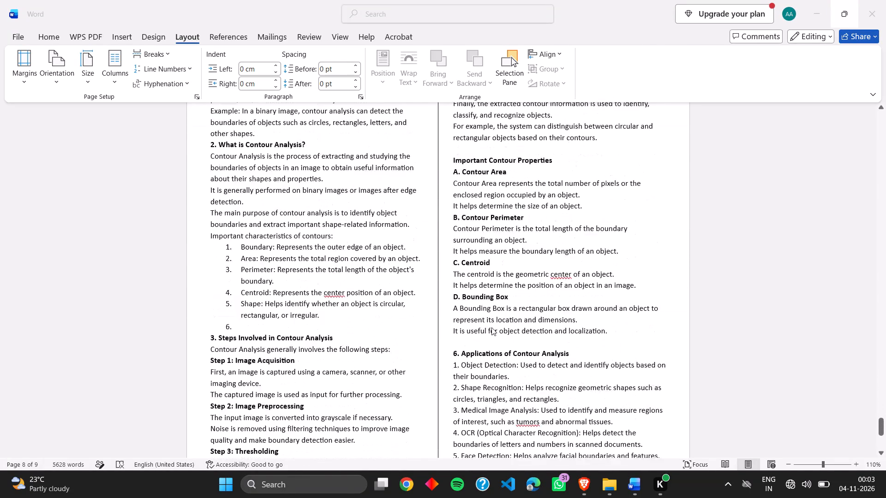
{"action": "scroll", "coordinate": [491, 327], "scroll_direction": "up", "scroll_amount": 20}
{"action": "scroll", "coordinate": [491, 327], "scroll_direction": "up", "scroll_amount": 18}
{"action": "scroll", "coordinate": [491, 327], "scroll_direction": "up", "scroll_amount": 6}
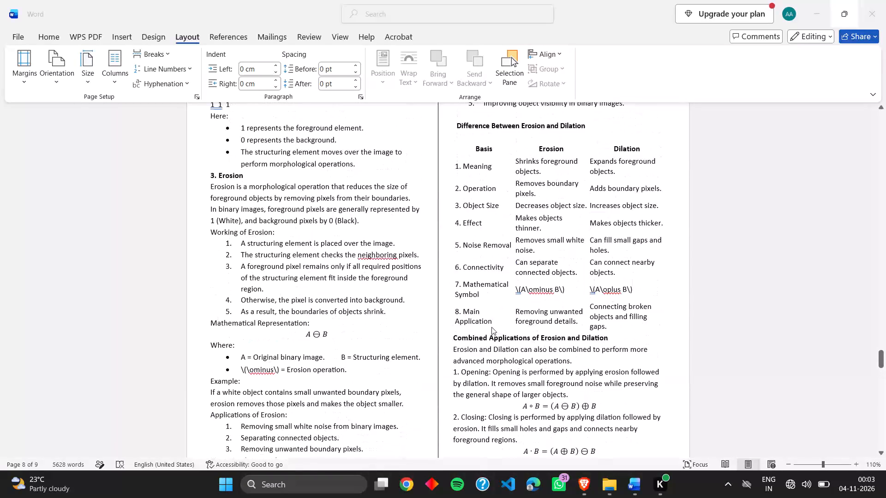
{"action": "scroll", "coordinate": [491, 327], "scroll_direction": "up", "scroll_amount": 15}
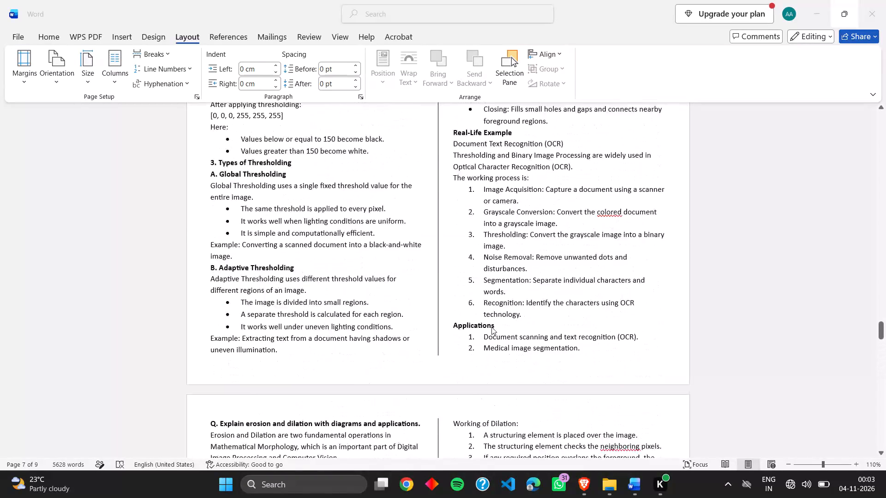
{"action": "scroll", "coordinate": [491, 327], "scroll_direction": "up", "scroll_amount": 20}
{"action": "scroll", "coordinate": [491, 327], "scroll_direction": "up", "scroll_amount": 14}
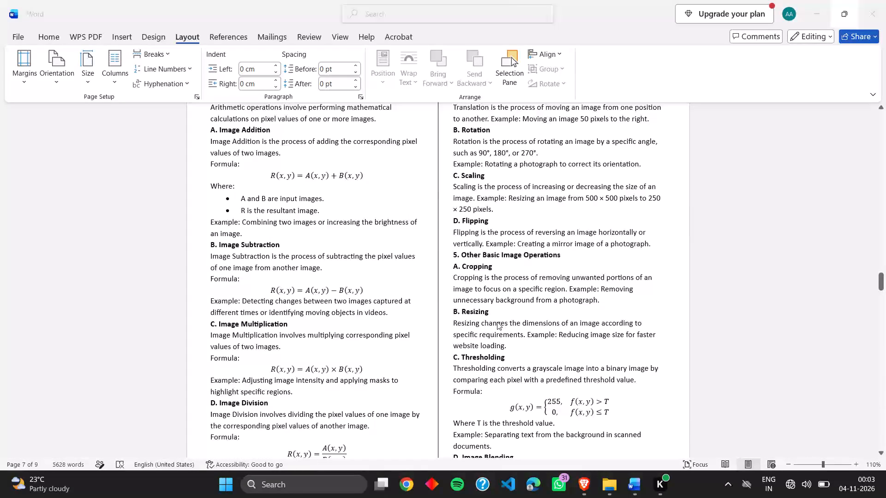
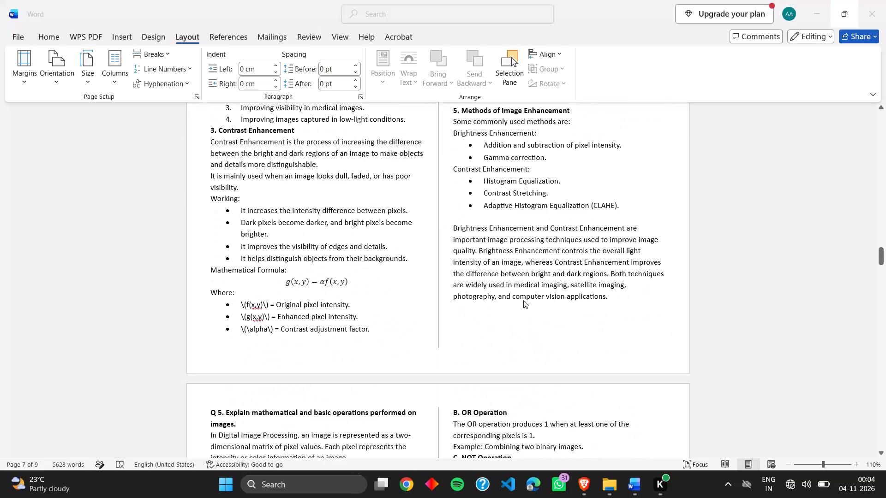
Review the layout from the brightness and contrast enhancement answer back up to the first answer at the document's start.
{"action": "scroll", "coordinate": [523, 300], "scroll_direction": "up", "scroll_amount": 9}
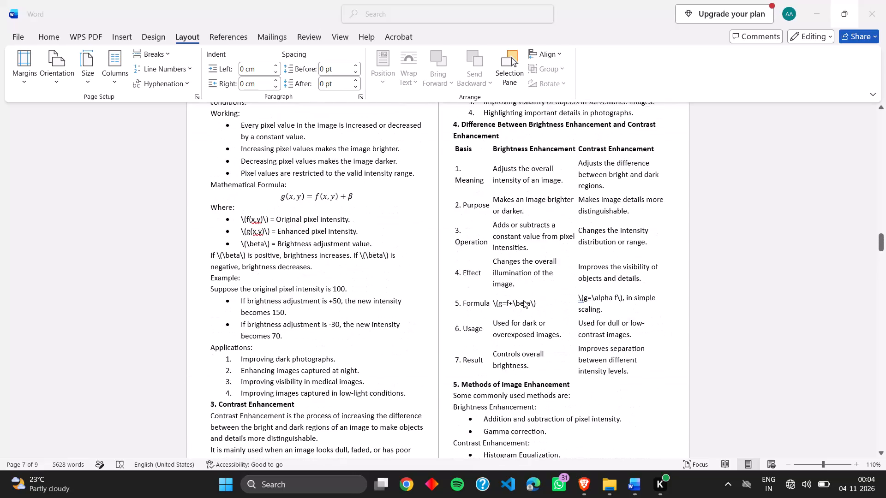
{"action": "scroll", "coordinate": [523, 300], "scroll_direction": "up", "scroll_amount": 20}
{"action": "scroll", "coordinate": [523, 300], "scroll_direction": "up", "scroll_amount": 20}
{"action": "scroll", "coordinate": [523, 300], "scroll_direction": "up", "scroll_amount": 14}
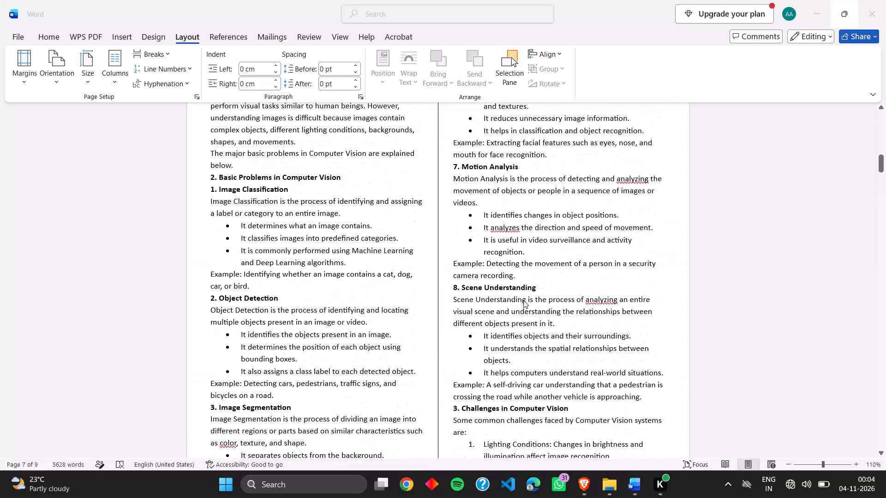
{"action": "scroll", "coordinate": [523, 300], "scroll_direction": "up", "scroll_amount": 17}
{"action": "scroll", "coordinate": [318, 379], "scroll_direction": "up", "scroll_amount": 12}
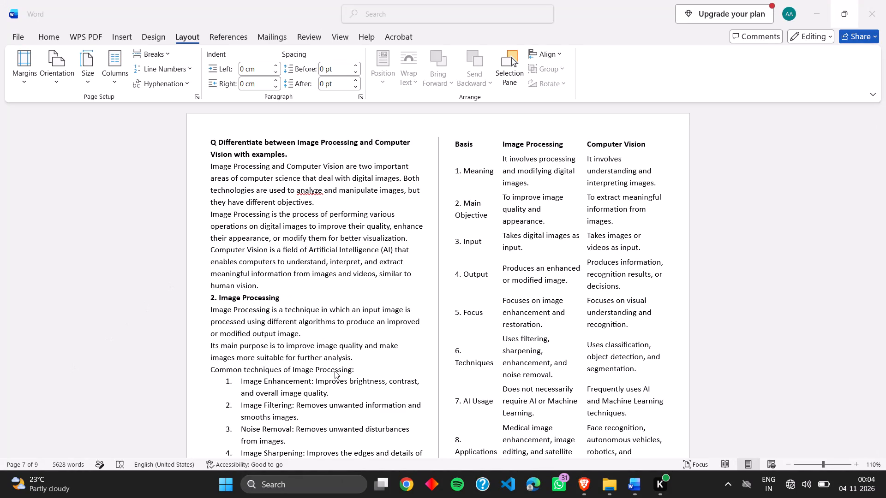
{"action": "scroll", "coordinate": [425, 390], "scroll_direction": "up", "scroll_amount": 6}
Turn Wi-Fi back on and connect to the realme 10 Pro 5G network.
{"action": "left_click", "coordinate": [789, 489]}
{"action": "left_click", "coordinate": [720, 272]}
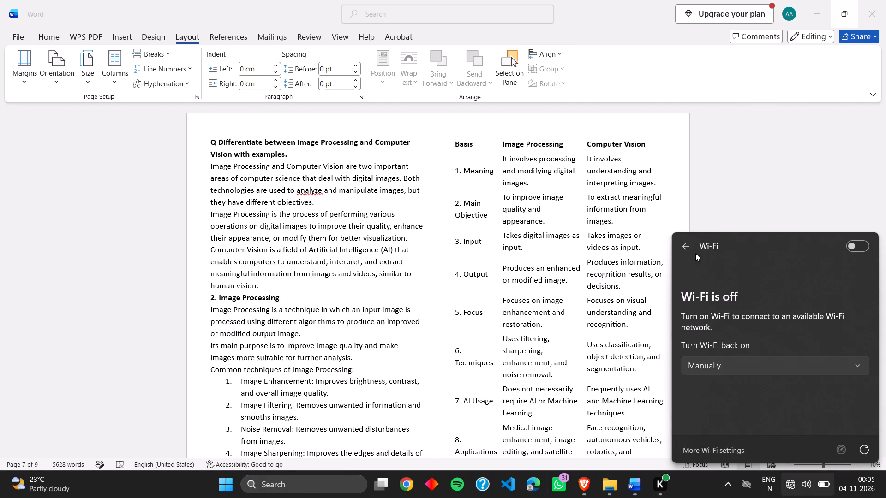
{"action": "left_click", "coordinate": [695, 253]}
{"action": "left_click", "coordinate": [710, 277]}
{"action": "left_click", "coordinate": [719, 272]}
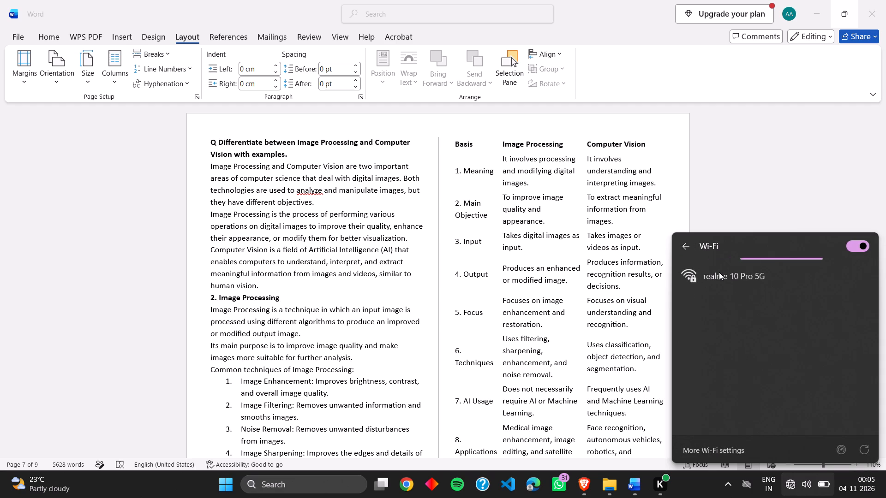
{"action": "left_click", "coordinate": [719, 272]}
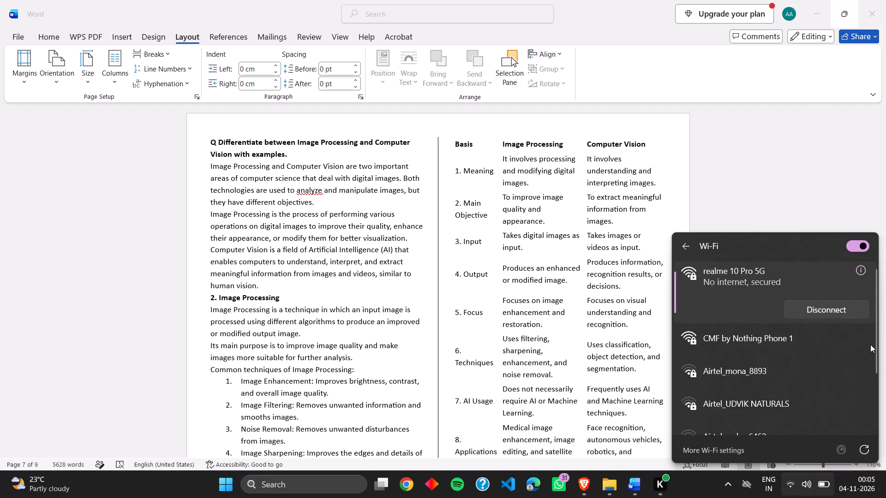
{"action": "left_click", "coordinate": [796, 132]}
Open the document's print settings and set the custom page range to 3,5,7.
{"action": "scroll", "coordinate": [529, 307], "scroll_direction": "up", "scroll_amount": 6}
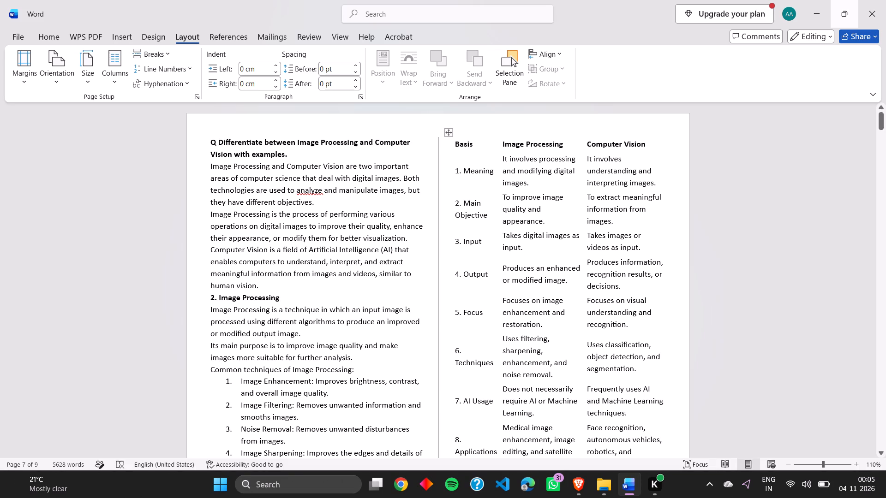
{"action": "key", "text": "ctrl+p"}
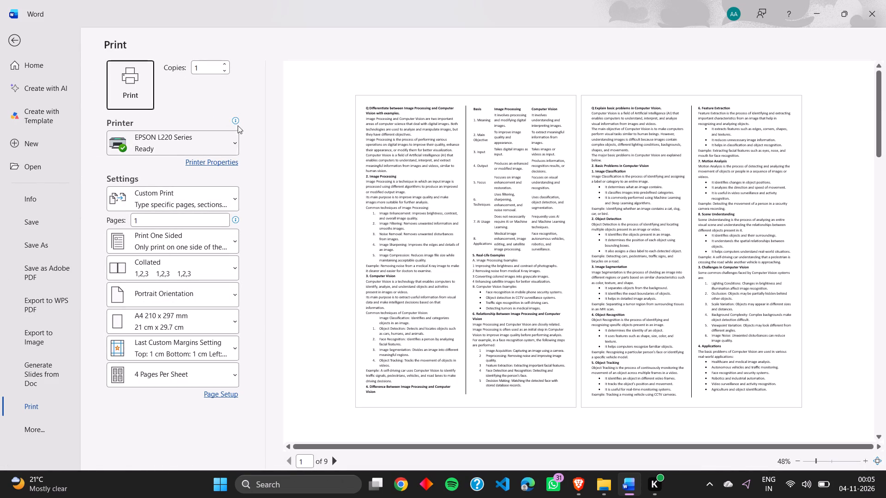
{"action": "left_click", "coordinate": [193, 219]}
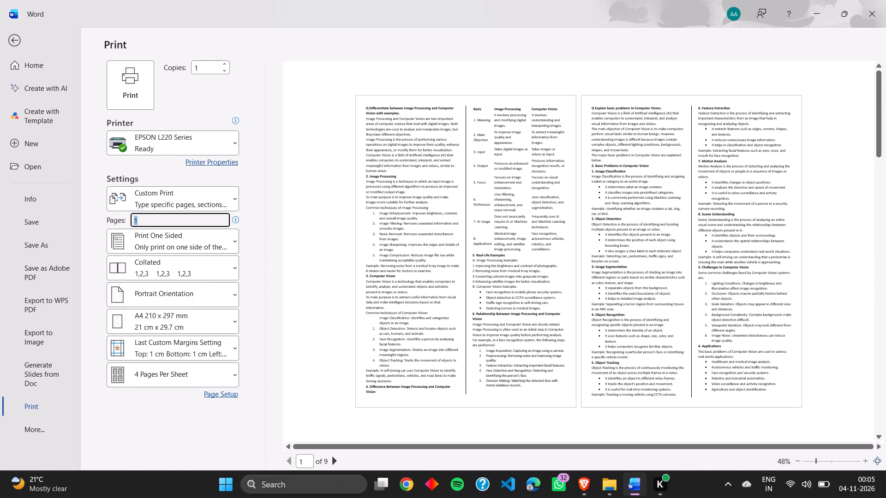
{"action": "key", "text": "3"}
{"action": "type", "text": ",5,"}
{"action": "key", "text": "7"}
Open the printer properties of the EPSON L220 Series.
{"action": "left_click", "coordinate": [223, 164]}
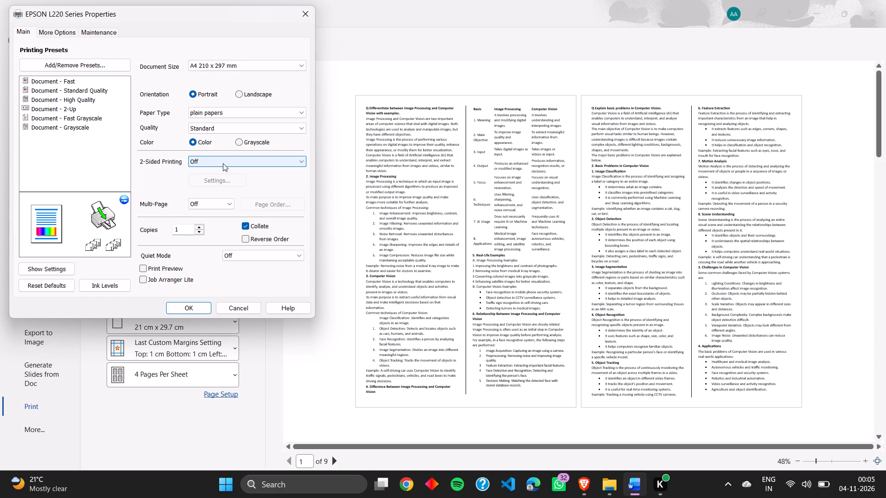
Set the EPSON L220 printer properties to grayscale colour and high print quality.
{"action": "left_click", "coordinate": [245, 146]}
{"action": "left_click", "coordinate": [240, 141]}
{"action": "left_click", "coordinate": [245, 129]}
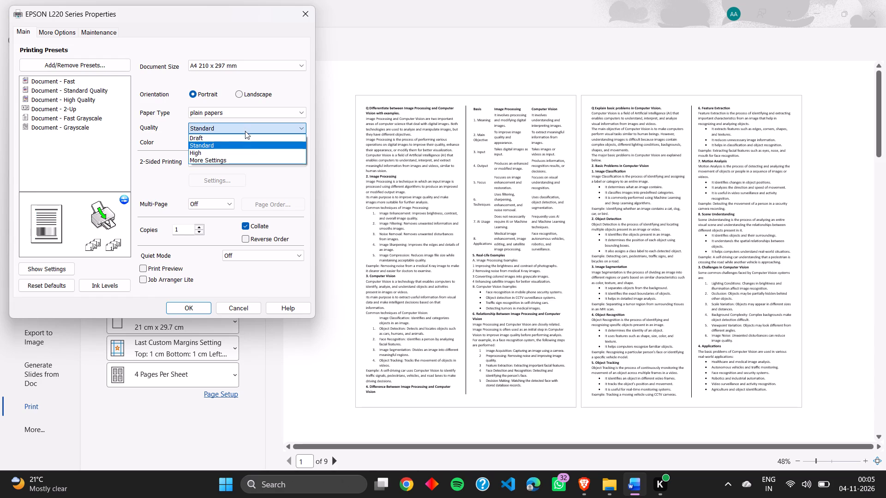
{"action": "left_click", "coordinate": [245, 152]}
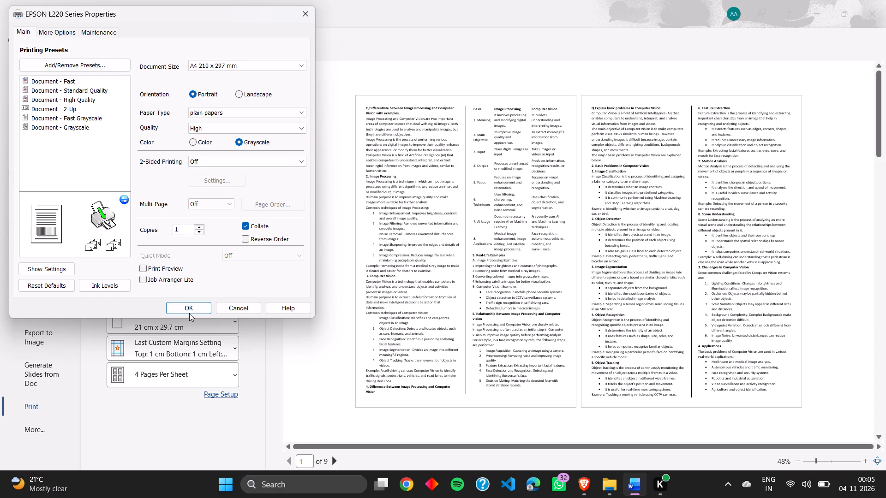
{"action": "left_click", "coordinate": [189, 312]}
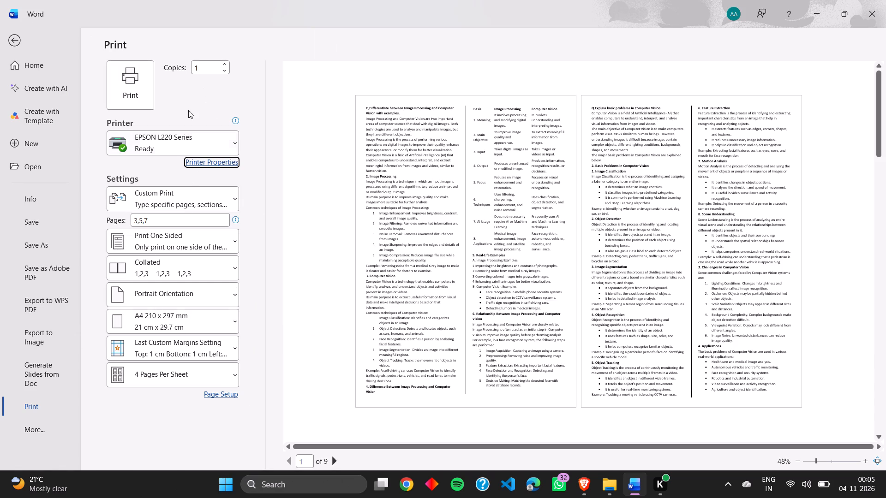
Print one copy of pages 3,5,7 on the EPSON L220 at 4 pages per sheet.
{"action": "left_click", "coordinate": [148, 103]}
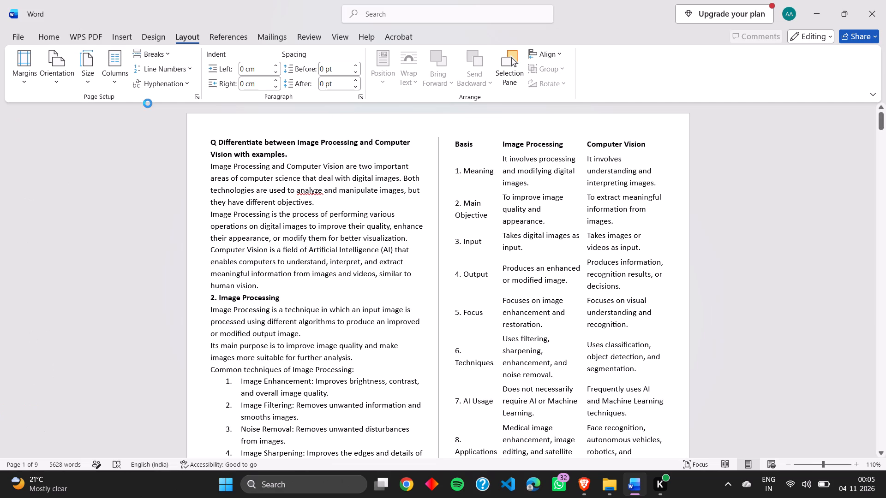
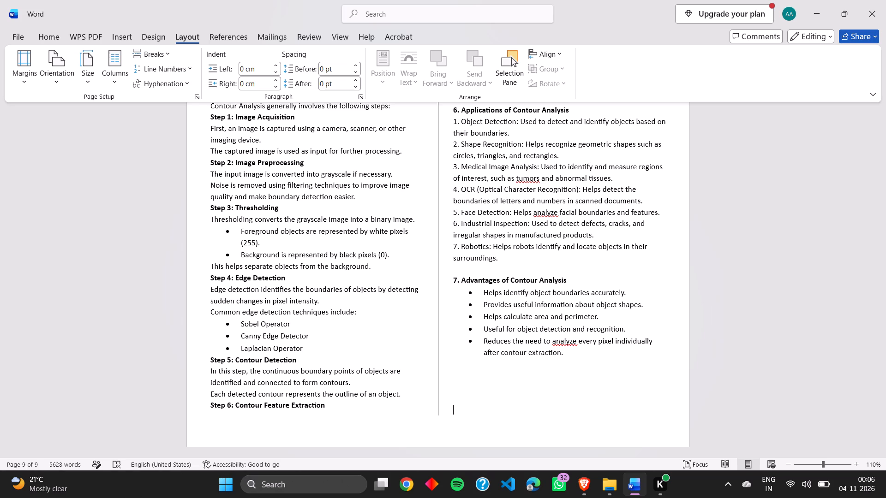
Review the page layout from the contour analysis answer back up to the first answer at the document's start.
{"action": "scroll", "coordinate": [322, 210], "scroll_direction": "up", "scroll_amount": 19}
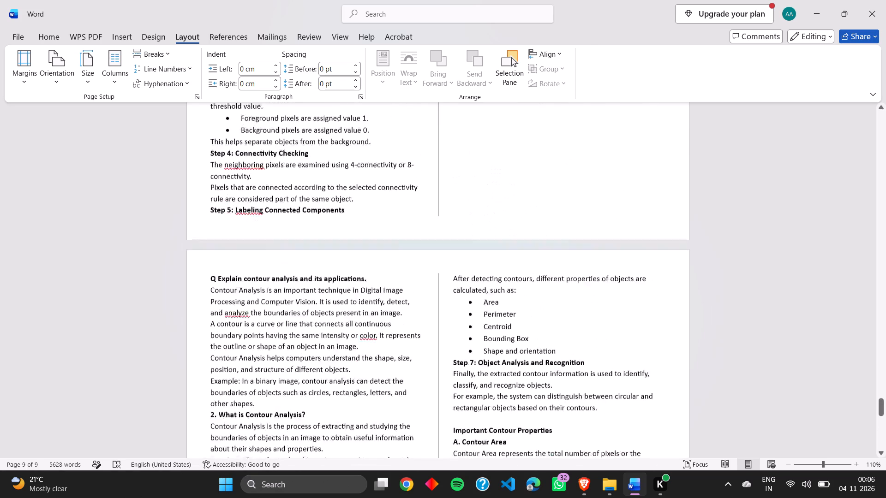
{"action": "scroll", "coordinate": [324, 228], "scroll_direction": "up", "scroll_amount": 20}
{"action": "scroll", "coordinate": [324, 228], "scroll_direction": "up", "scroll_amount": 20}
{"action": "scroll", "coordinate": [324, 228], "scroll_direction": "up", "scroll_amount": 8}
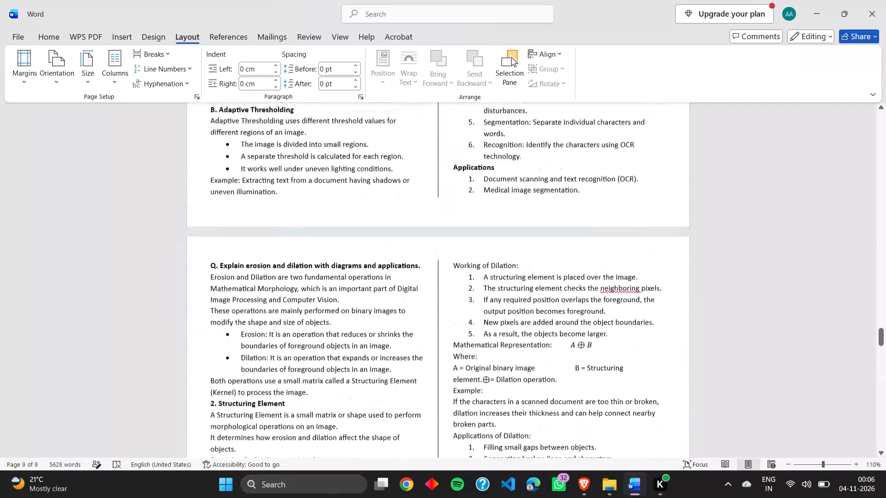
{"action": "scroll", "coordinate": [325, 230], "scroll_direction": "up", "scroll_amount": 20}
{"action": "scroll", "coordinate": [325, 230], "scroll_direction": "up", "scroll_amount": 20}
{"action": "scroll", "coordinate": [325, 230], "scroll_direction": "up", "scroll_amount": 8}
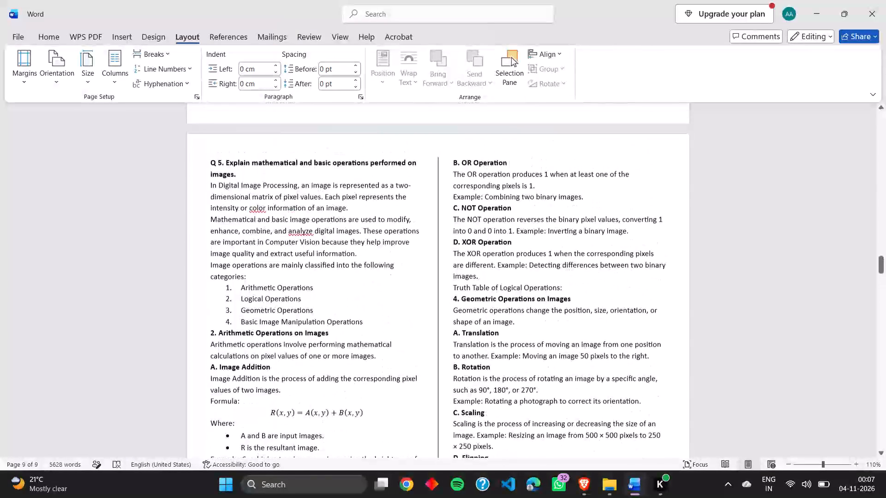
{"action": "scroll", "coordinate": [325, 230], "scroll_direction": "up", "scroll_amount": 20}
{"action": "scroll", "coordinate": [325, 230], "scroll_direction": "up", "scroll_amount": 20}
{"action": "scroll", "coordinate": [325, 230], "scroll_direction": "up", "scroll_amount": 9}
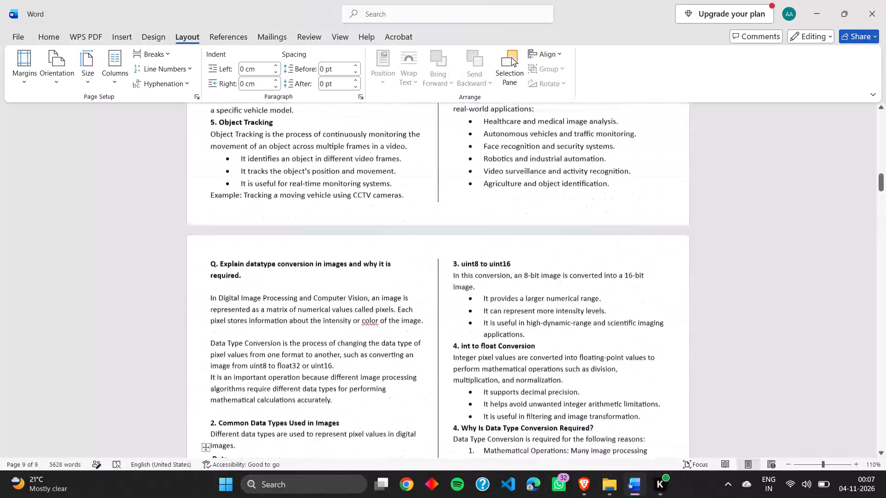
{"action": "scroll", "coordinate": [325, 230], "scroll_direction": "up", "scroll_amount": 20}
{"action": "scroll", "coordinate": [325, 230], "scroll_direction": "up", "scroll_amount": 20}
{"action": "scroll", "coordinate": [325, 230], "scroll_direction": "up", "scroll_amount": 1}
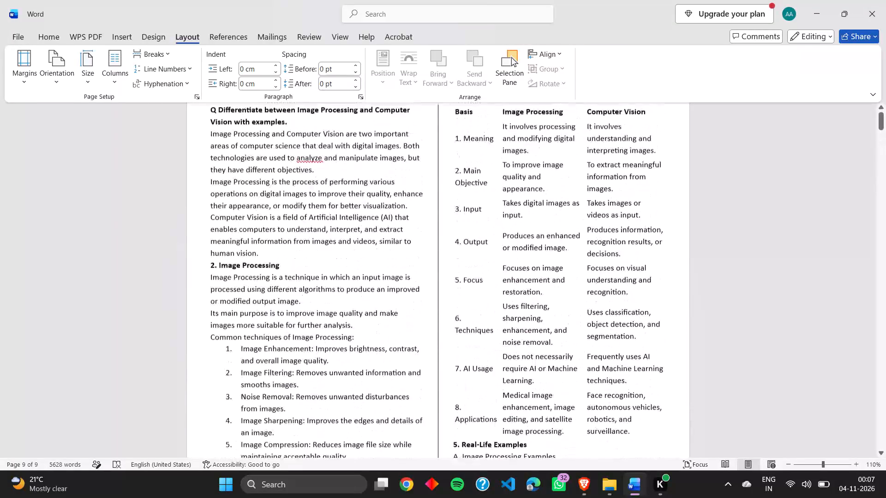
{"action": "scroll", "coordinate": [327, 232], "scroll_direction": "up", "scroll_amount": 20}
{"action": "scroll", "coordinate": [327, 232], "scroll_direction": "up", "scroll_amount": 19}
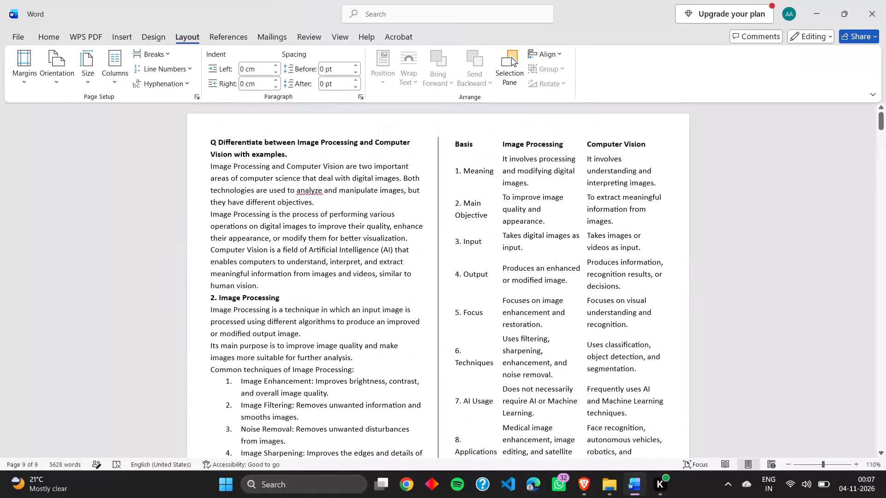
{"action": "scroll", "coordinate": [327, 232], "scroll_direction": "up", "scroll_amount": 11}
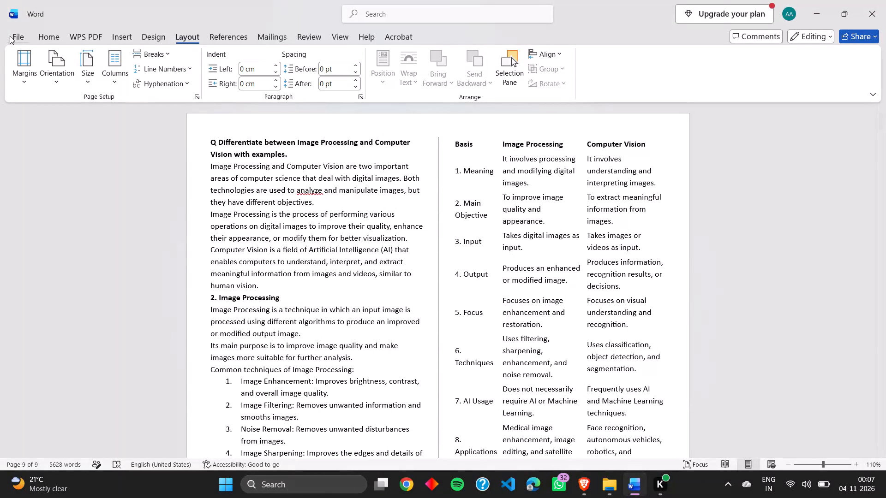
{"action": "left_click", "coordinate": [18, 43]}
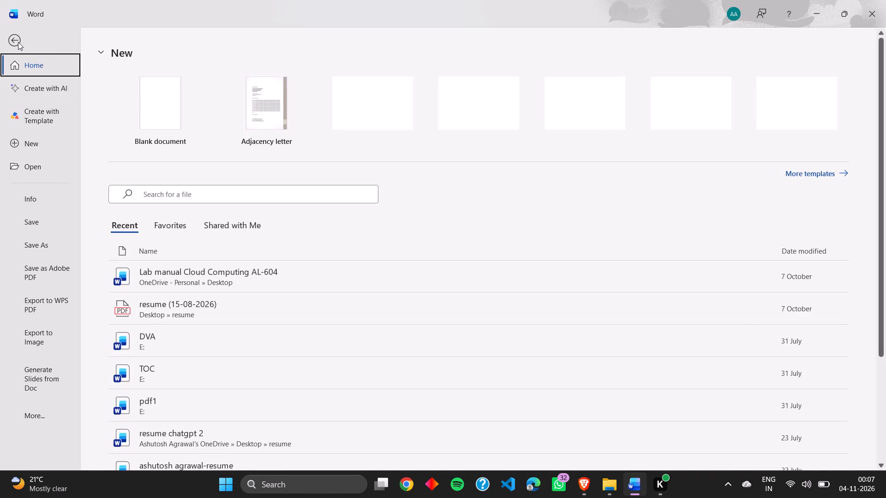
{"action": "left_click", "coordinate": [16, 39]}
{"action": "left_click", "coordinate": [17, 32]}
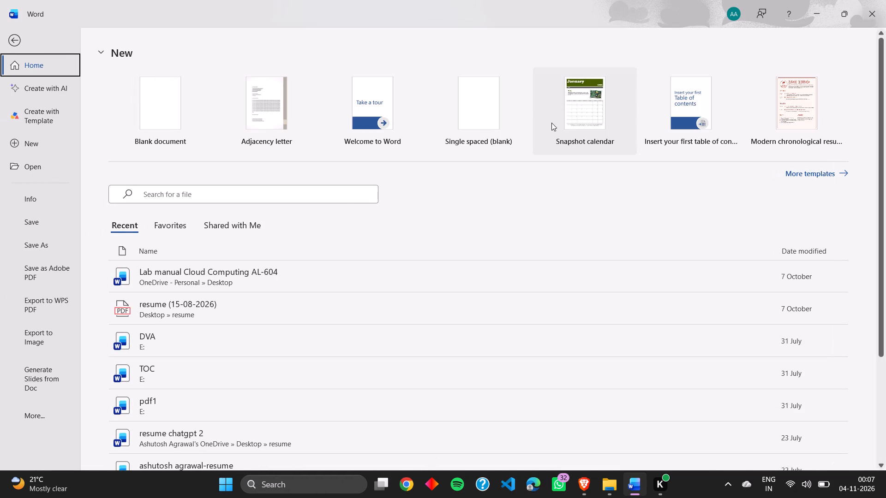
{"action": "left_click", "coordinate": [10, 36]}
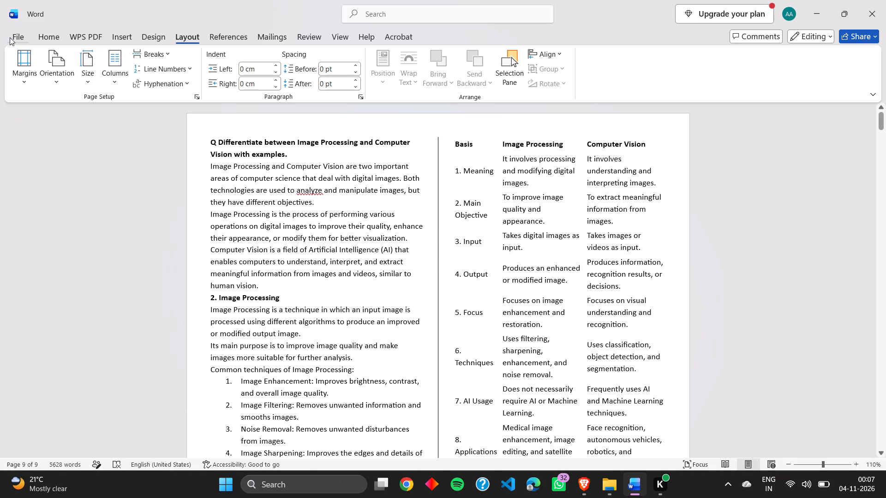
Print 4 copies of pages 1,3,5,7 on the EPSON L220 at 4 pages per sheet.
{"action": "key", "text": "ctrl+p"}
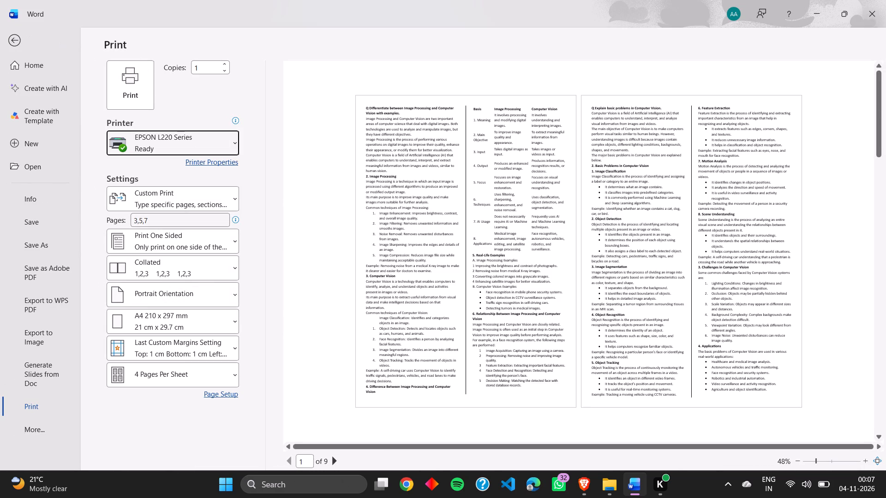
{"action": "left_click", "coordinate": [134, 219]}
{"action": "left_click", "coordinate": [134, 219]}
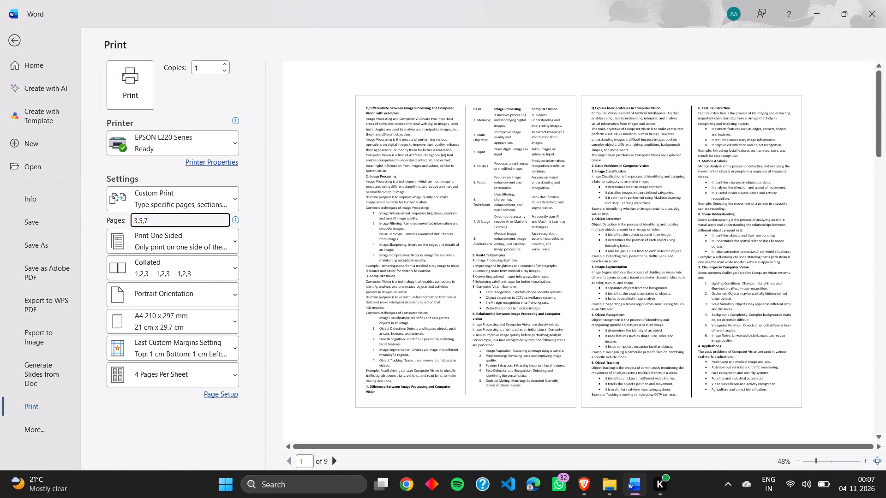
{"action": "key", "text": "1"}
{"action": "key", "text": "comma"}
{"action": "double_click", "coordinate": [223, 65]}
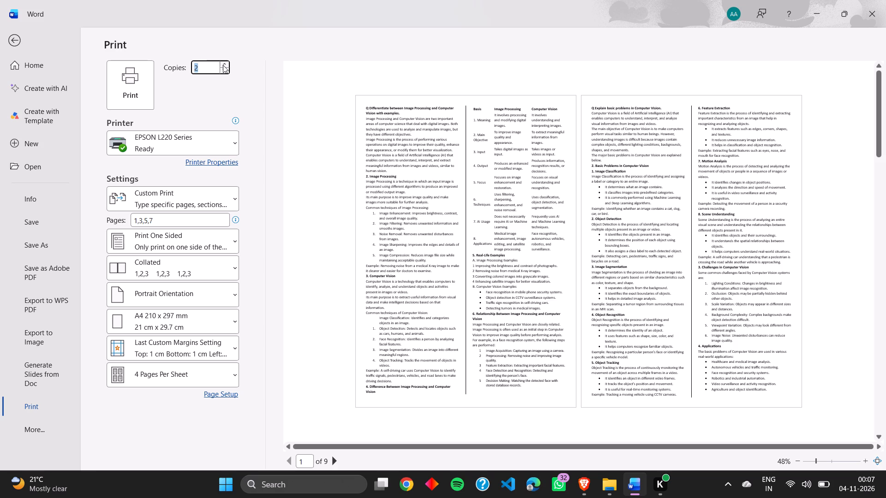
{"action": "left_click", "coordinate": [223, 65]}
{"action": "left_click", "coordinate": [121, 88]}
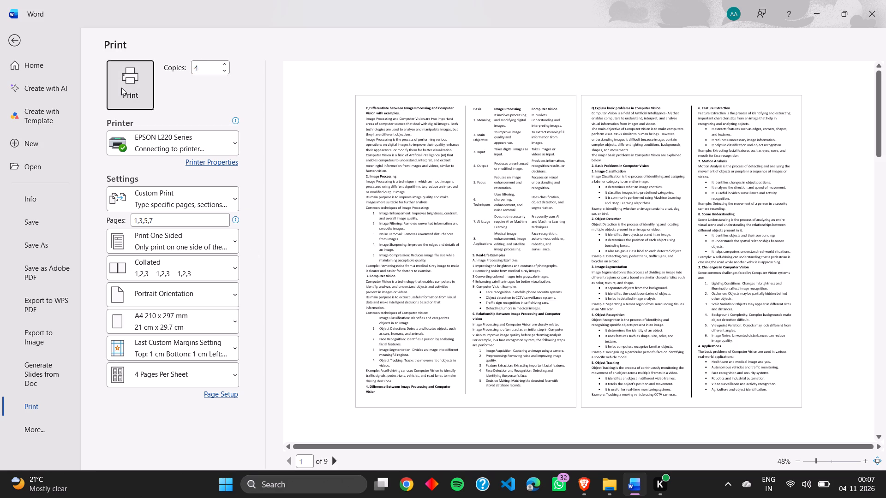
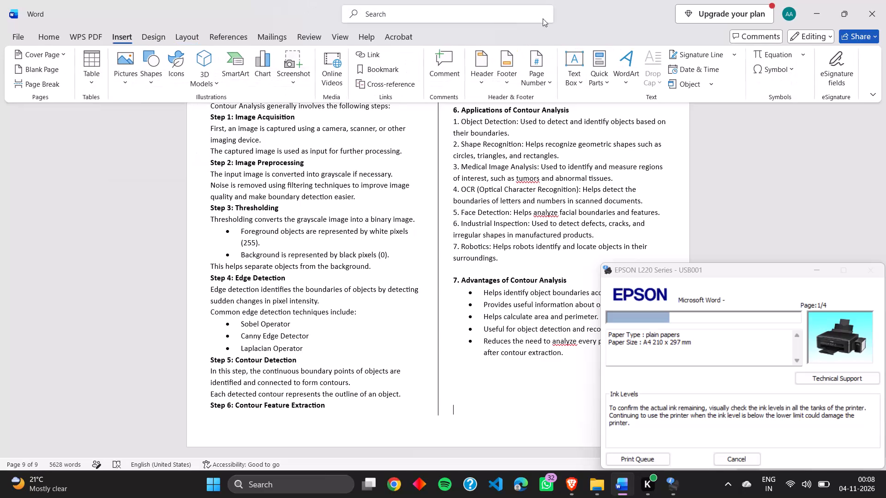
Review the document's pages from the contour analysis answer back to the first answer, and down again to the erosion and dilation answer.
{"action": "scroll", "coordinate": [510, 129], "scroll_direction": "up", "scroll_amount": 20}
{"action": "scroll", "coordinate": [510, 129], "scroll_direction": "up", "scroll_amount": 20}
{"action": "scroll", "coordinate": [510, 129], "scroll_direction": "up", "scroll_amount": 3}
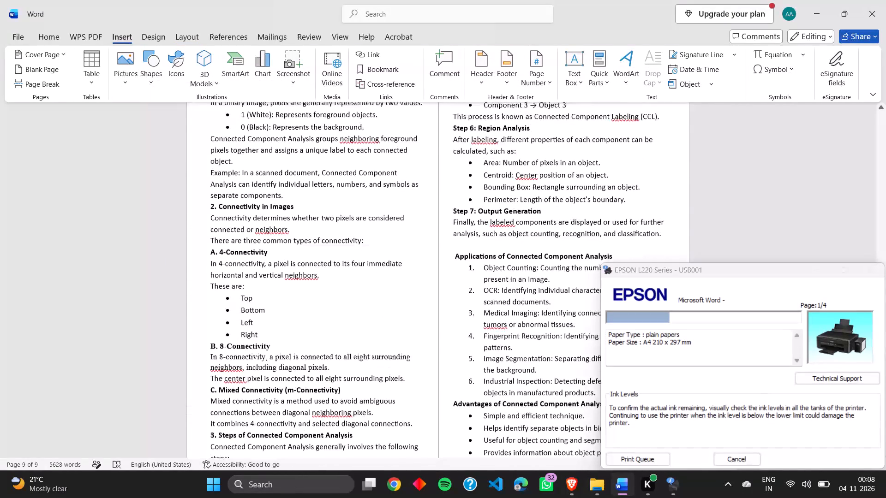
{"action": "scroll", "coordinate": [525, 195], "scroll_direction": "up", "scroll_amount": 20}
{"action": "scroll", "coordinate": [525, 195], "scroll_direction": "up", "scroll_amount": 20}
{"action": "scroll", "coordinate": [525, 195], "scroll_direction": "up", "scroll_amount": 9}
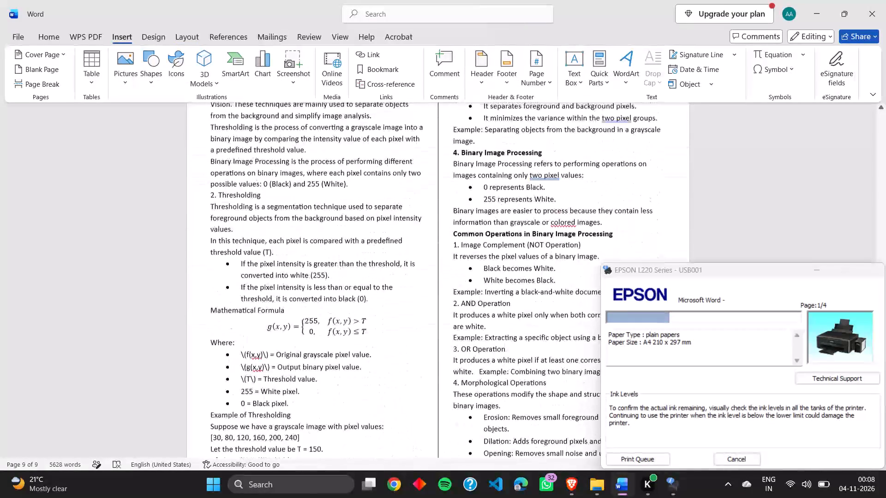
{"action": "scroll", "coordinate": [525, 195], "scroll_direction": "up", "scroll_amount": 20}
{"action": "scroll", "coordinate": [525, 195], "scroll_direction": "up", "scroll_amount": 20}
{"action": "scroll", "coordinate": [525, 195], "scroll_direction": "up", "scroll_amount": 9}
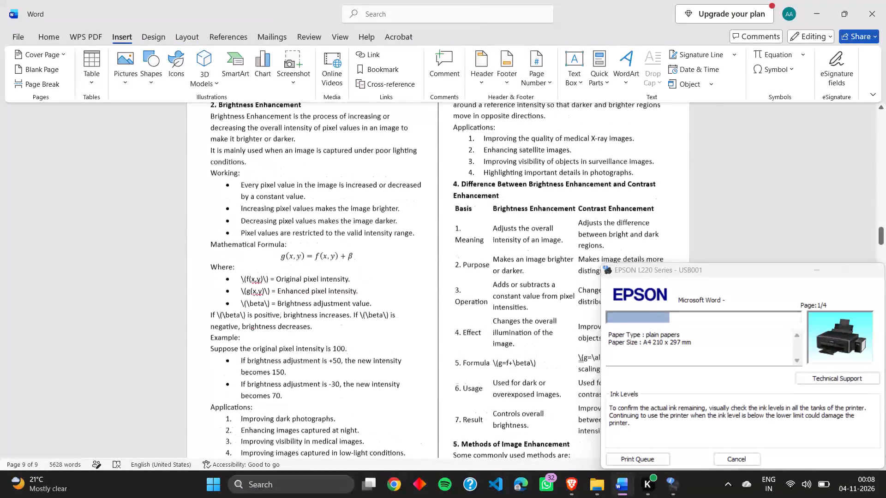
{"action": "scroll", "coordinate": [525, 195], "scroll_direction": "up", "scroll_amount": 20}
{"action": "scroll", "coordinate": [525, 195], "scroll_direction": "up", "scroll_amount": 20}
{"action": "scroll", "coordinate": [525, 195], "scroll_direction": "up", "scroll_amount": 8}
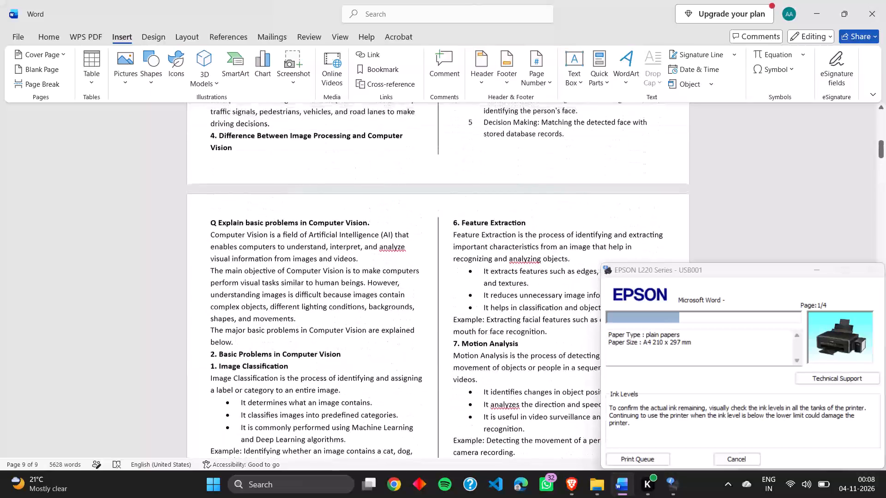
{"action": "scroll", "coordinate": [524, 195], "scroll_direction": "up", "scroll_amount": 20}
{"action": "scroll", "coordinate": [524, 195], "scroll_direction": "up", "scroll_amount": 12}
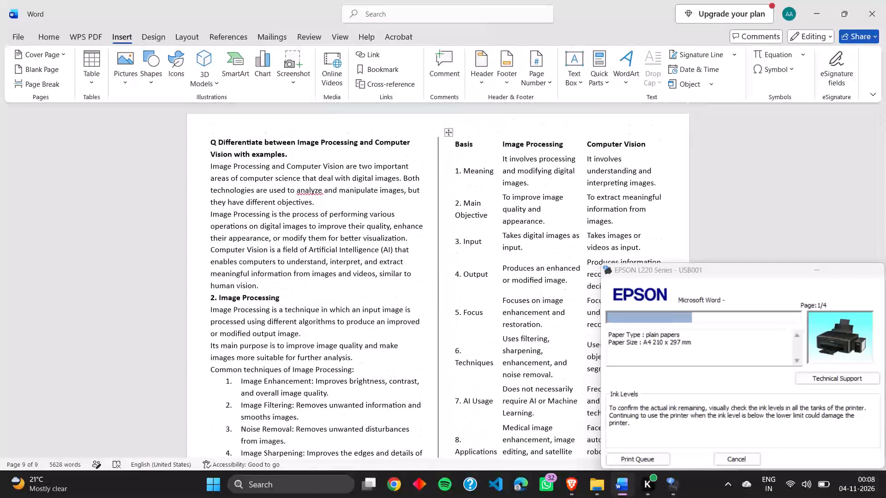
{"action": "scroll", "coordinate": [524, 195], "scroll_direction": "up", "scroll_amount": 5}
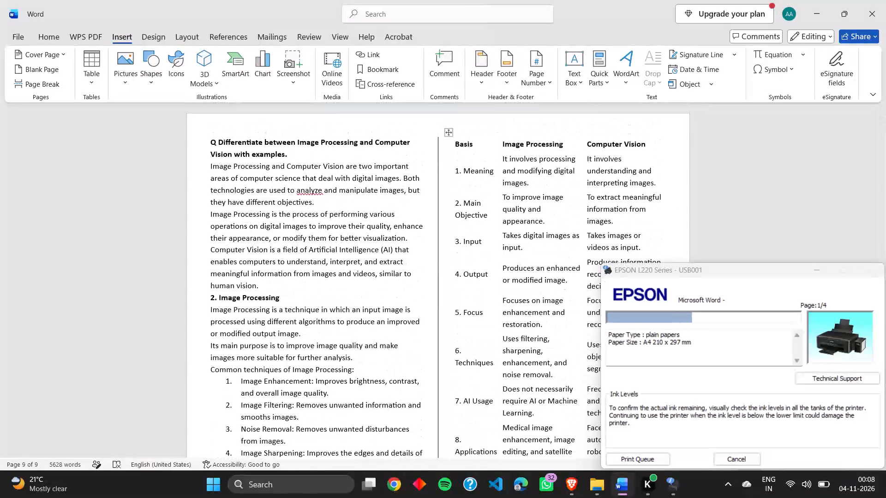
{"action": "scroll", "coordinate": [524, 195], "scroll_direction": "down", "scroll_amount": 20}
{"action": "scroll", "coordinate": [524, 195], "scroll_direction": "down", "scroll_amount": 5}
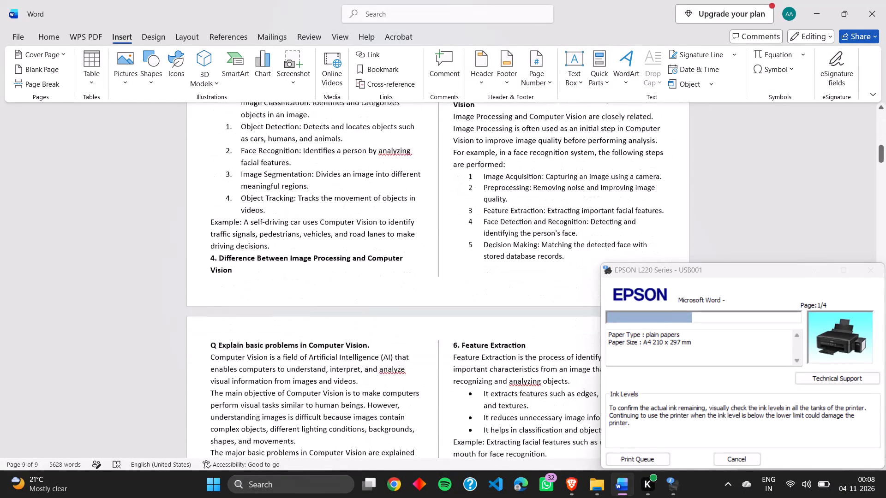
{"action": "scroll", "coordinate": [524, 195], "scroll_direction": "down", "scroll_amount": 20}
{"action": "scroll", "coordinate": [524, 195], "scroll_direction": "down", "scroll_amount": 2}
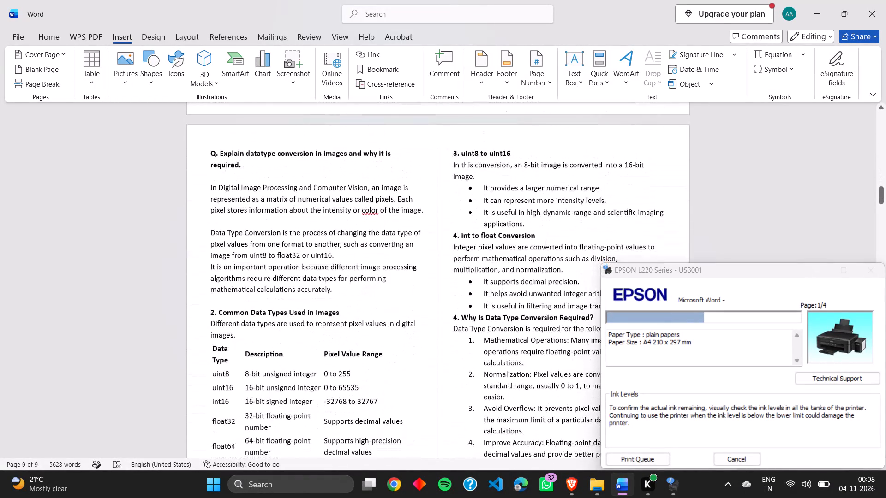
{"action": "scroll", "coordinate": [524, 195], "scroll_direction": "down", "scroll_amount": 20}
{"action": "scroll", "coordinate": [524, 195], "scroll_direction": "down", "scroll_amount": 18}
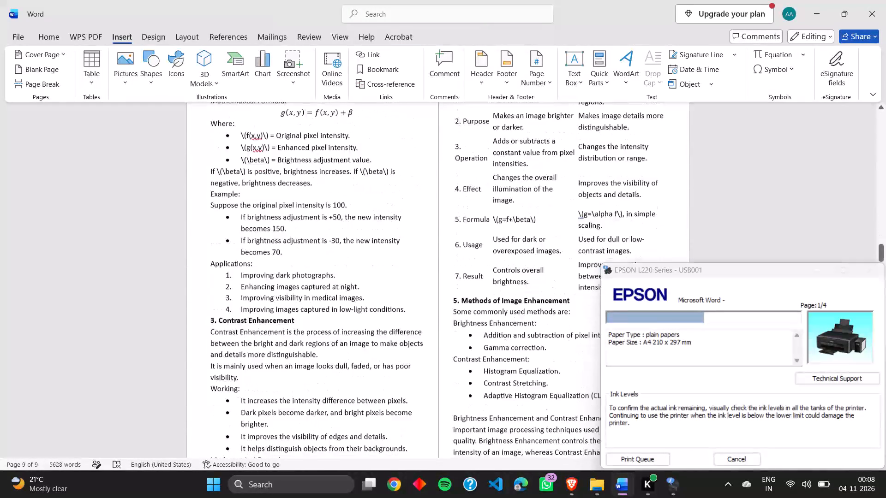
{"action": "scroll", "coordinate": [521, 190], "scroll_direction": "down", "scroll_amount": 11}
{"action": "scroll", "coordinate": [521, 192], "scroll_direction": "down", "scroll_amount": 19}
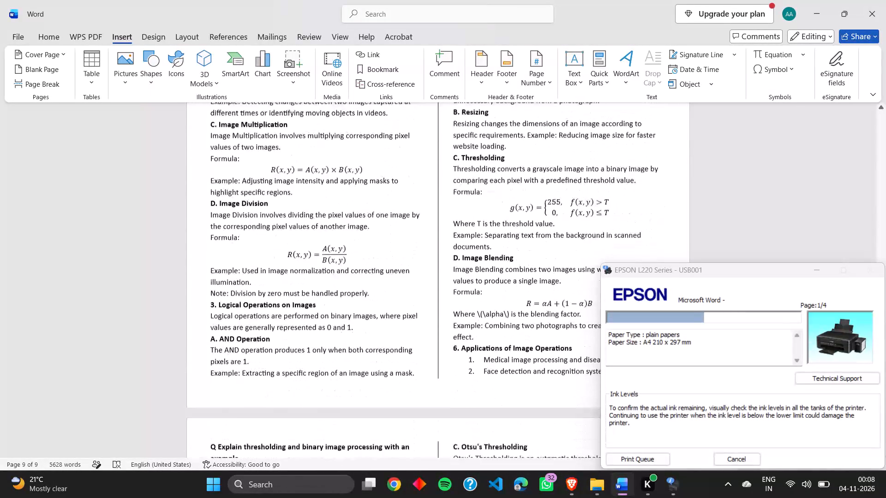
{"action": "scroll", "coordinate": [521, 184], "scroll_direction": "down", "scroll_amount": 1}
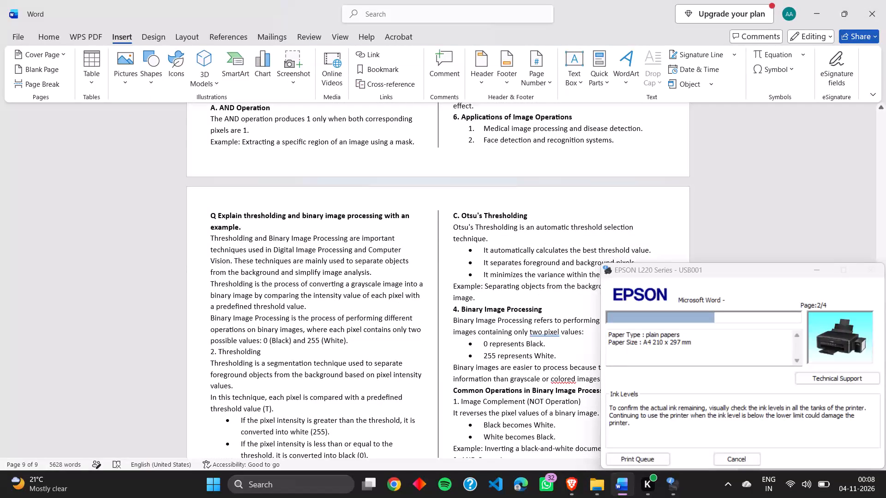
{"action": "scroll", "coordinate": [521, 184], "scroll_direction": "down", "scroll_amount": 15}
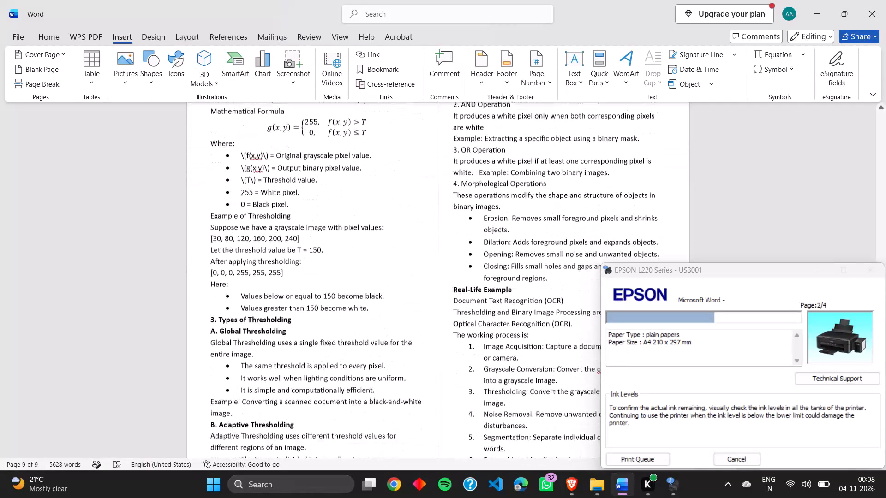
{"action": "scroll", "coordinate": [521, 184], "scroll_direction": "down", "scroll_amount": 15}
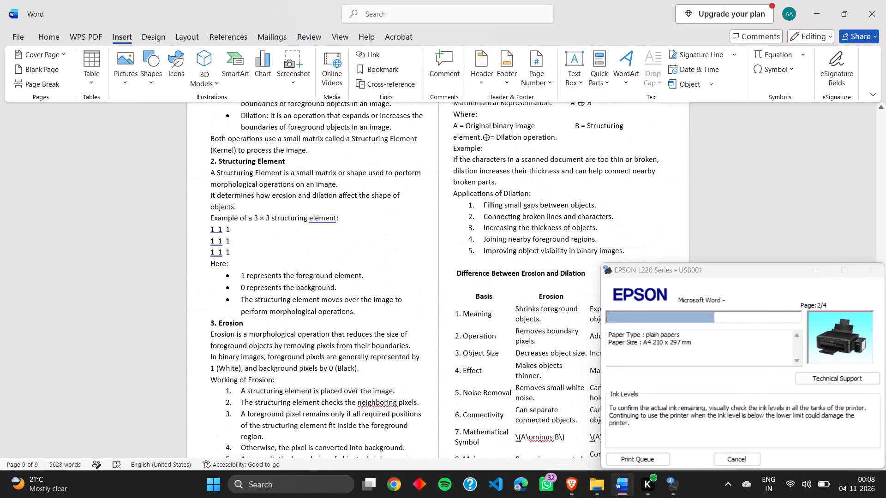
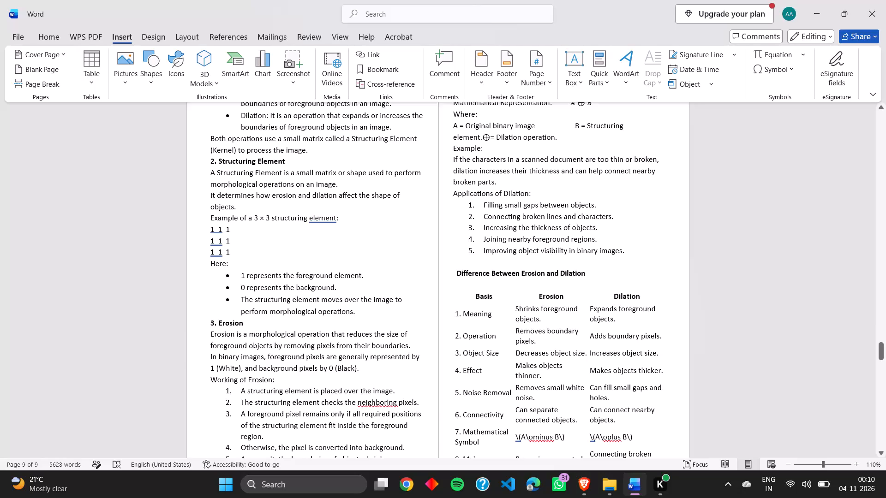
Review the document's pages from the erosion and dilation answer down to the contour analysis answer and back up.
{"action": "scroll", "coordinate": [341, 497], "scroll_direction": "up", "scroll_amount": 4}
{"action": "scroll", "coordinate": [528, 340], "scroll_direction": "down", "scroll_amount": 20}
{"action": "scroll", "coordinate": [528, 340], "scroll_direction": "down", "scroll_amount": 14}
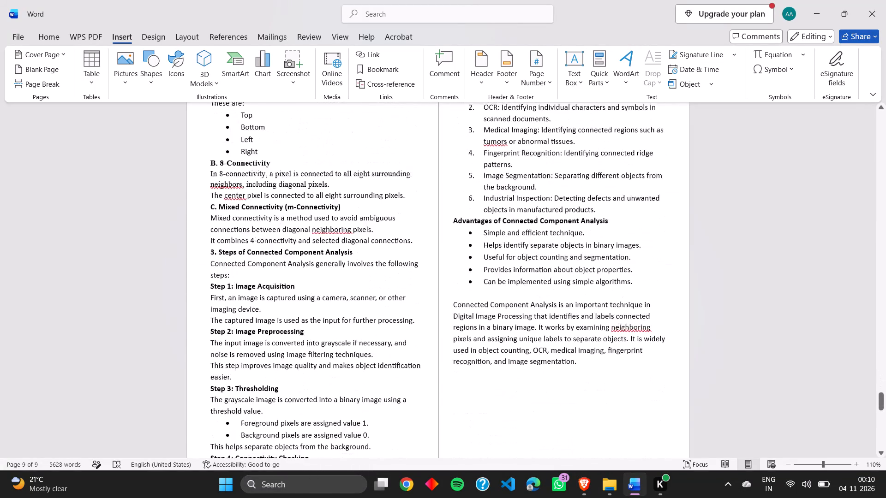
{"action": "scroll", "coordinate": [585, 346], "scroll_direction": "down", "scroll_amount": 9}
{"action": "scroll", "coordinate": [609, 326], "scroll_direction": "down", "scroll_amount": 19}
{"action": "scroll", "coordinate": [638, 351], "scroll_direction": "up", "scroll_amount": 13}
{"action": "middle_click_drag", "start_coordinate": [637, 353], "coordinate": [642, 359]}
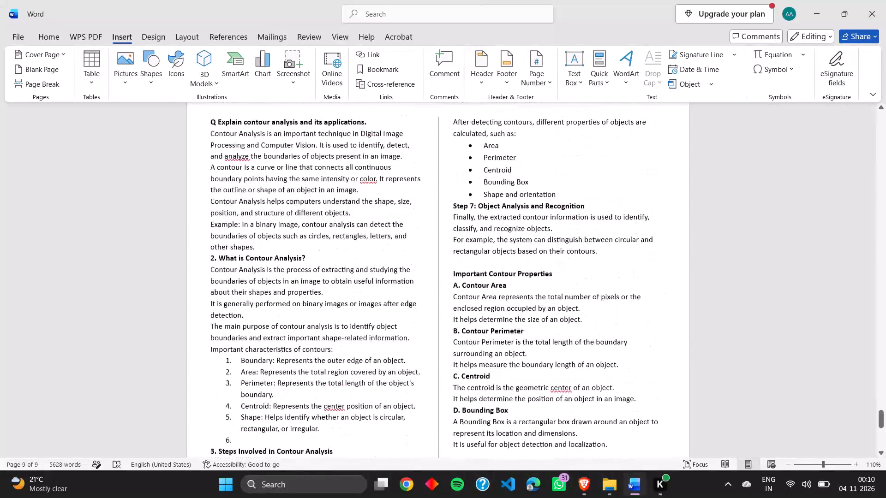
{"action": "scroll", "coordinate": [667, 390], "scroll_direction": "up", "scroll_amount": 20}
{"action": "scroll", "coordinate": [667, 390], "scroll_direction": "up", "scroll_amount": 20}
{"action": "scroll", "coordinate": [667, 390], "scroll_direction": "up", "scroll_amount": 5}
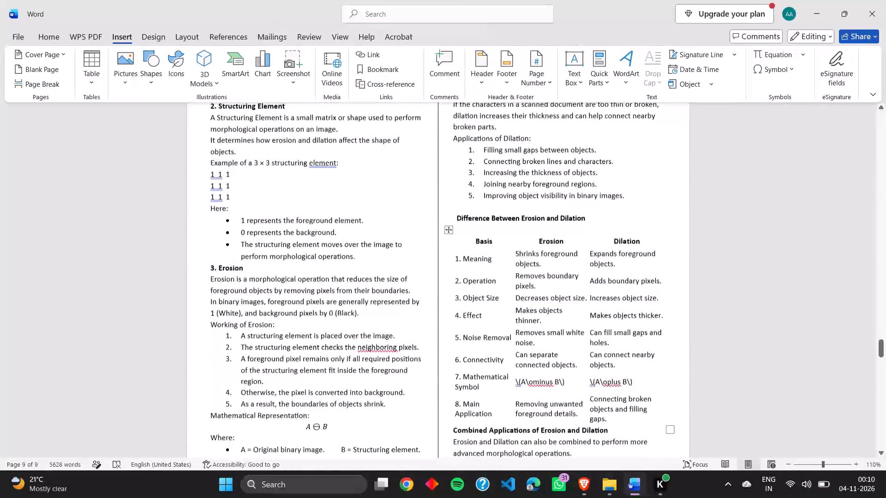
{"action": "scroll", "coordinate": [667, 386], "scroll_direction": "up", "scroll_amount": 10}
{"action": "scroll", "coordinate": [667, 386], "scroll_direction": "down", "scroll_amount": 5}
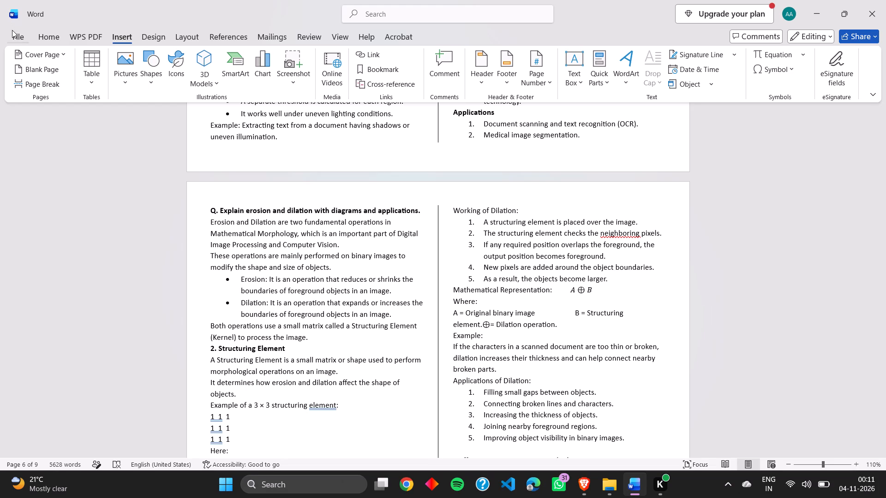
Set the print layout to 2 pages per sheet, check the previewed pages back to page 1, and return to the document.
{"action": "key", "text": "ctrl+p"}
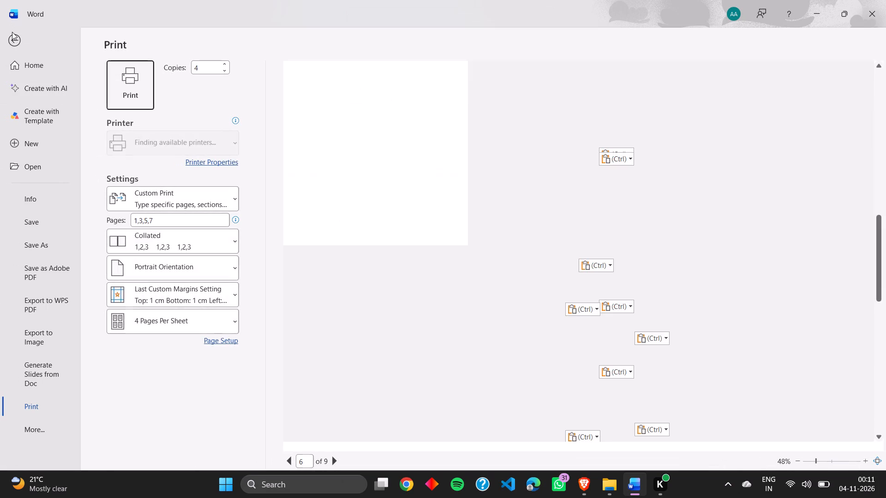
{"action": "left_click", "coordinate": [146, 375]}
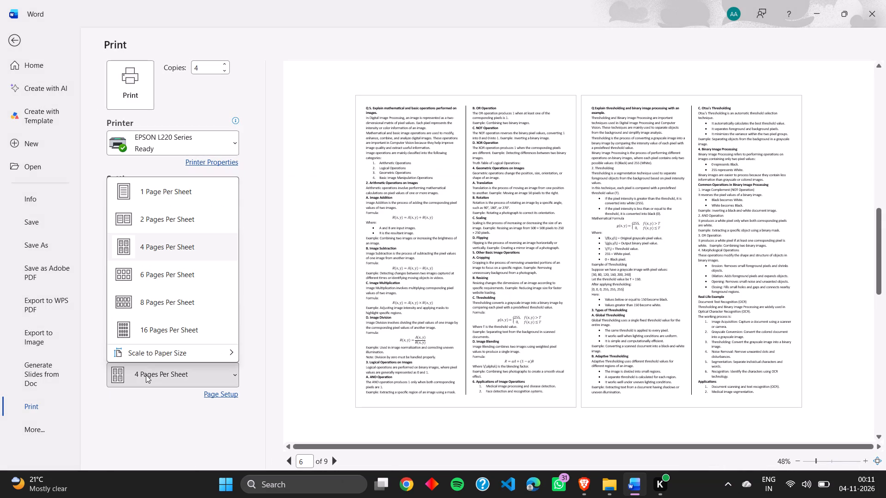
{"action": "left_click", "coordinate": [130, 230]}
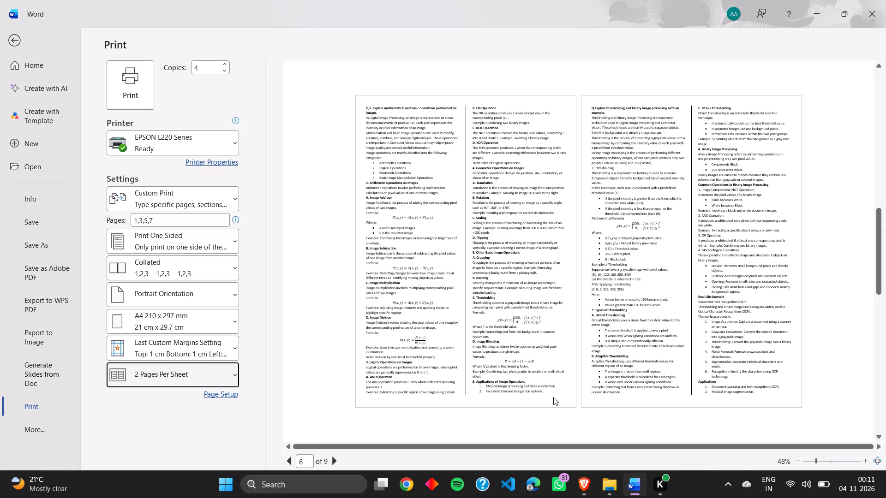
{"action": "scroll", "coordinate": [650, 377], "scroll_direction": "up", "scroll_amount": 7}
{"action": "scroll", "coordinate": [650, 377], "scroll_direction": "down", "scroll_amount": 6}
{"action": "scroll", "coordinate": [650, 377], "scroll_direction": "up", "scroll_amount": 17}
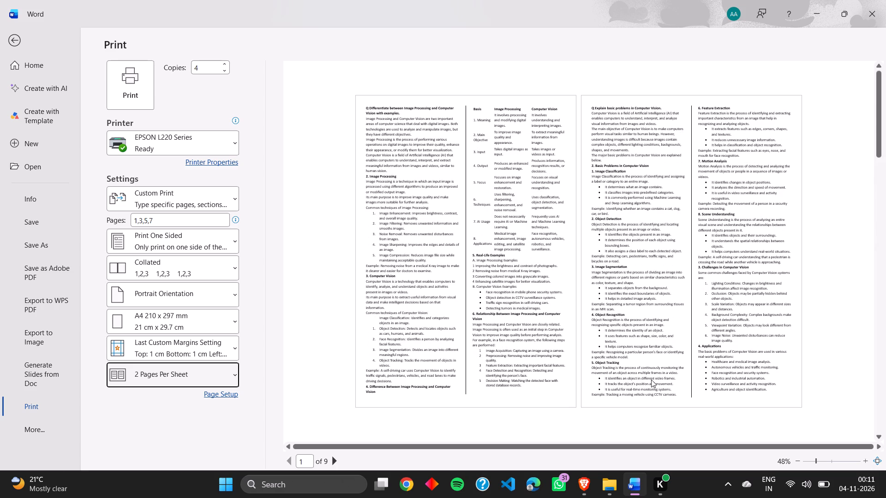
{"action": "left_click", "coordinate": [19, 45]}
Review the document's pages upward from the contour analysis answer to the connected component analysis answer.
{"action": "scroll", "coordinate": [606, 286], "scroll_direction": "up", "scroll_amount": 6}
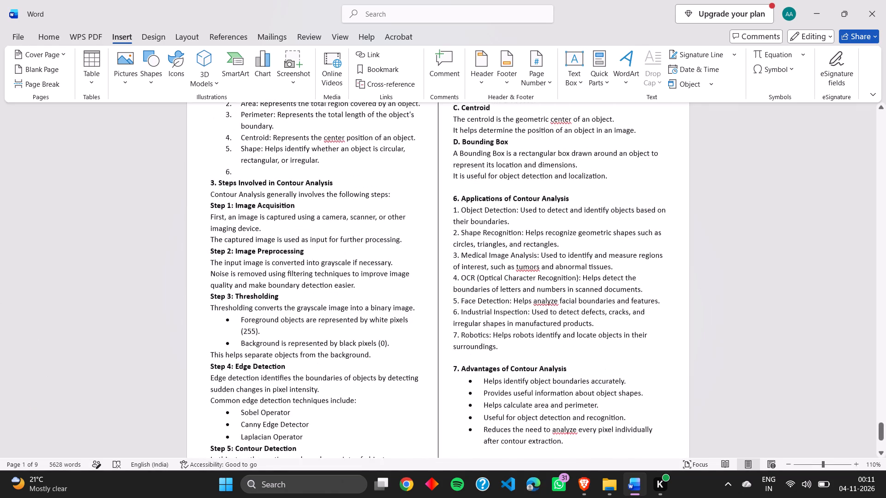
{"action": "scroll", "coordinate": [606, 286], "scroll_direction": "up", "scroll_amount": 10}
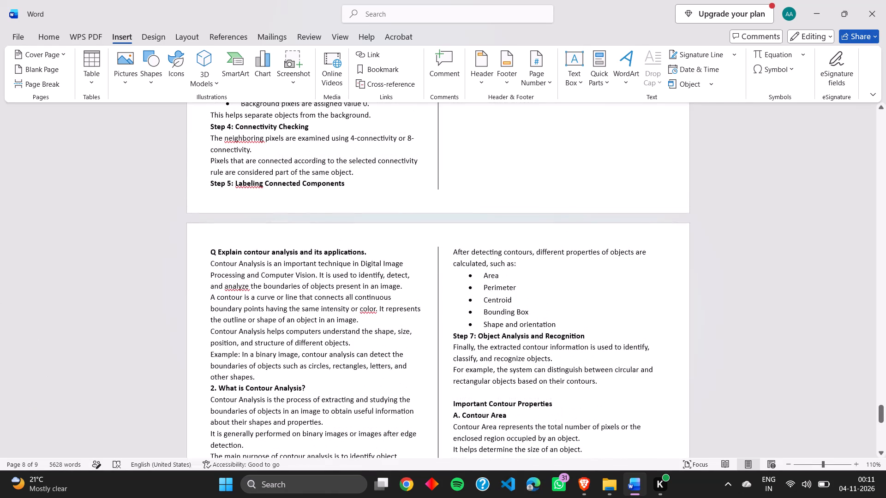
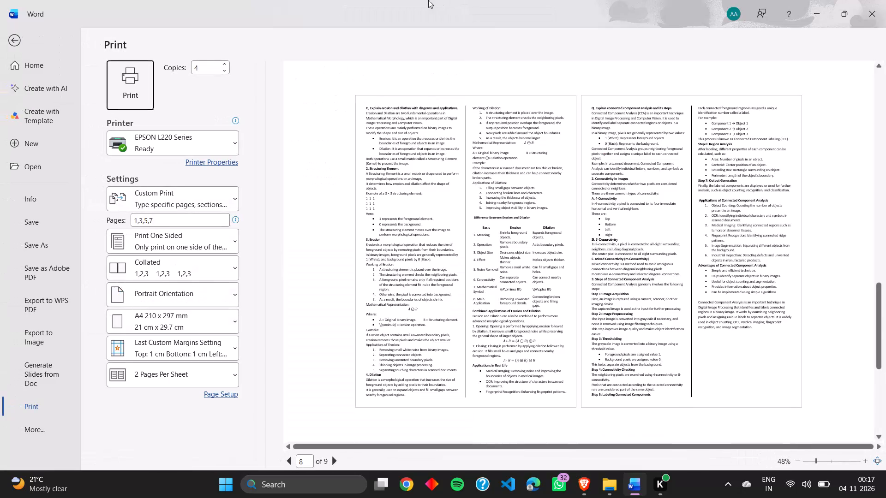
Print 4 copies of page 2 only, with the layout set to 4 pages per sheet.
{"action": "left_click", "coordinate": [166, 225]}
{"action": "key", "text": "BackSpace"}
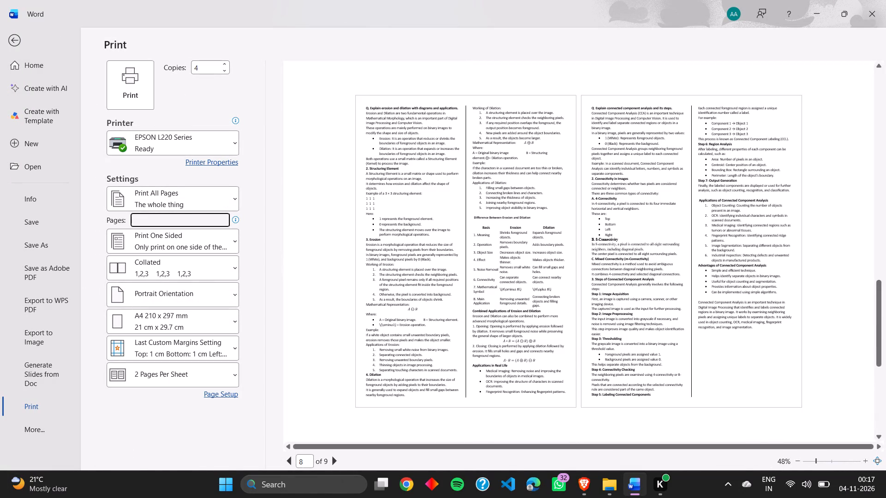
{"action": "key", "text": "2"}
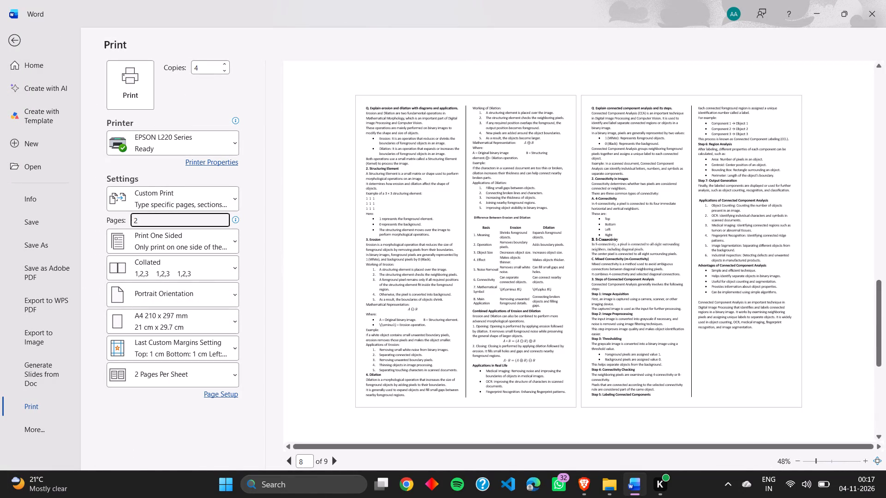
{"action": "left_click", "coordinate": [183, 374]}
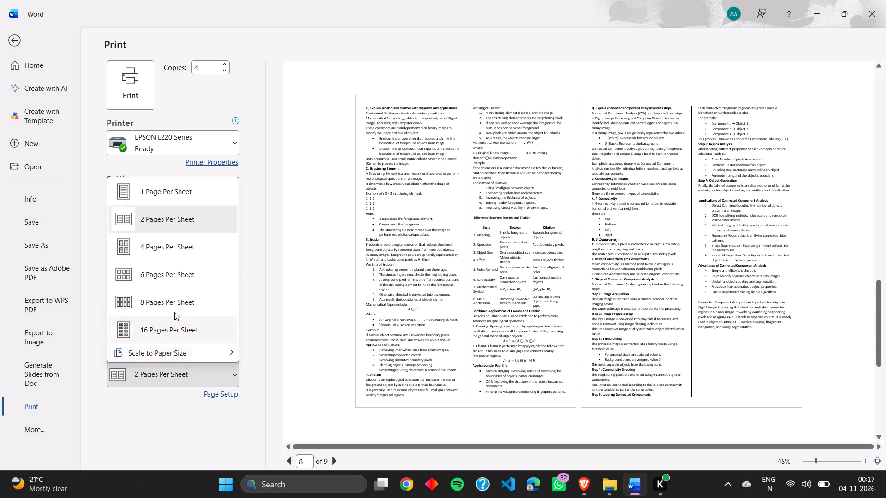
{"action": "left_click", "coordinate": [170, 237]}
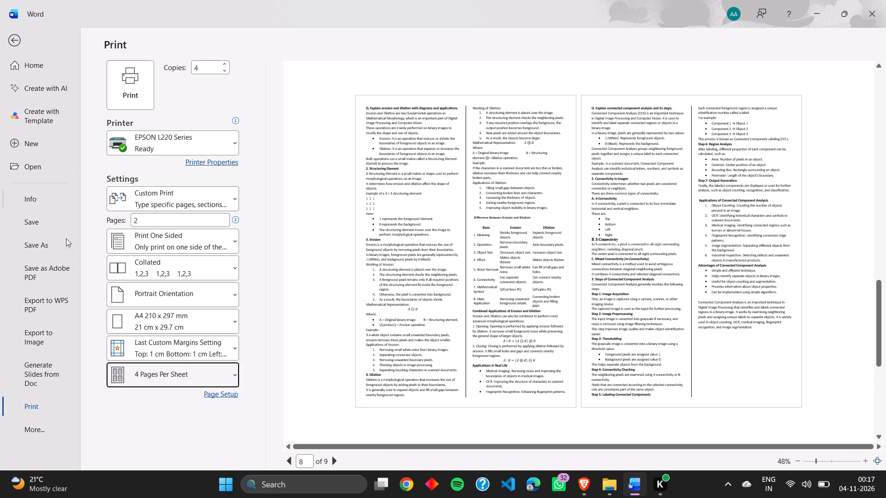
{"action": "left_click", "coordinate": [130, 95]}
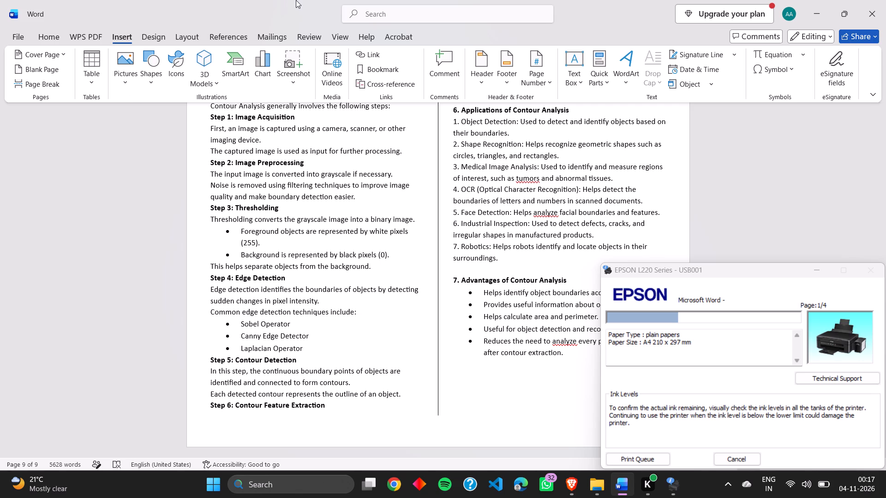
Review the document's pages from the contour analysis answer up to the first answer and back down to the basic problems answer.
{"action": "scroll", "coordinate": [434, 357], "scroll_direction": "up", "scroll_amount": 20}
{"action": "scroll", "coordinate": [434, 357], "scroll_direction": "up", "scroll_amount": 6}
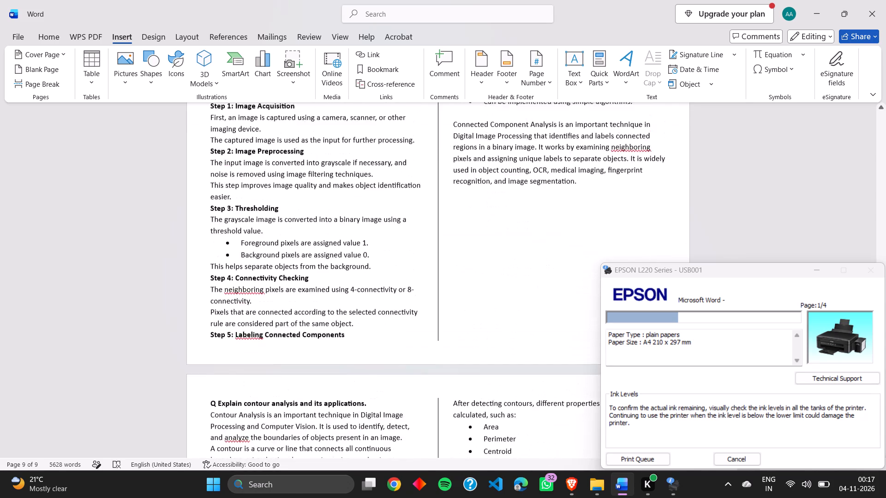
{"action": "scroll", "coordinate": [360, 415], "scroll_direction": "up", "scroll_amount": 20}
{"action": "scroll", "coordinate": [360, 415], "scroll_direction": "up", "scroll_amount": 20}
{"action": "scroll", "coordinate": [360, 415], "scroll_direction": "up", "scroll_amount": 1}
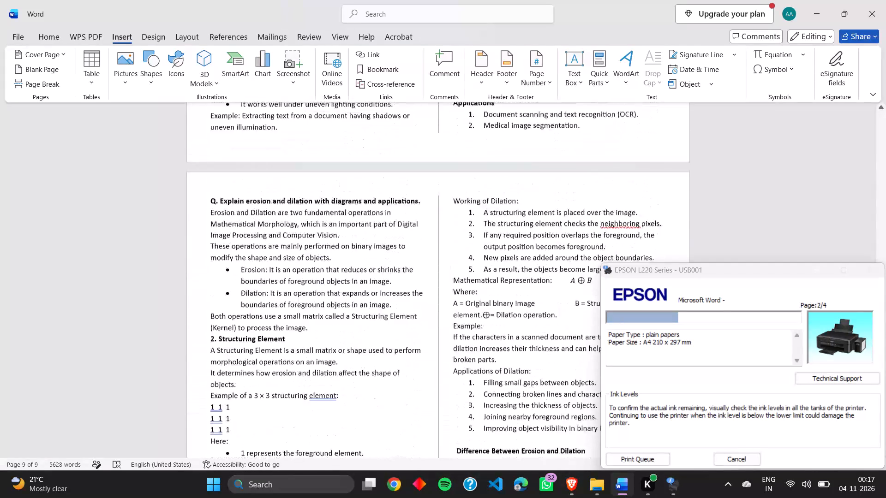
{"action": "scroll", "coordinate": [360, 415], "scroll_direction": "up", "scroll_amount": 20}
{"action": "scroll", "coordinate": [360, 415], "scroll_direction": "up", "scroll_amount": 20}
{"action": "scroll", "coordinate": [360, 415], "scroll_direction": "up", "scroll_amount": 1}
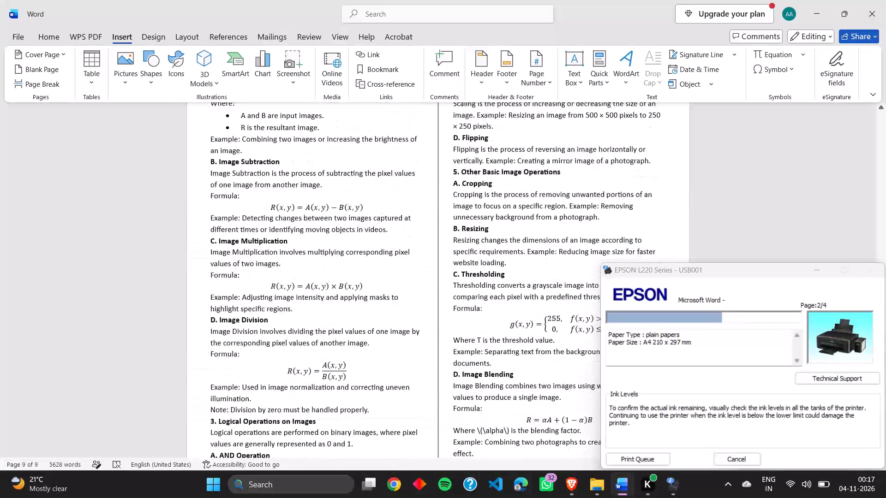
{"action": "scroll", "coordinate": [360, 415], "scroll_direction": "up", "scroll_amount": 20}
{"action": "scroll", "coordinate": [360, 415], "scroll_direction": "up", "scroll_amount": 20}
{"action": "scroll", "coordinate": [360, 415], "scroll_direction": "up", "scroll_amount": 1}
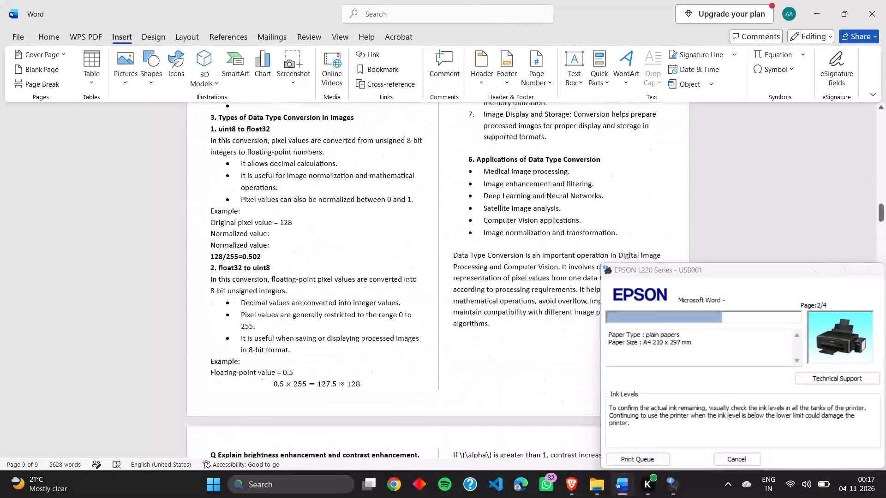
{"action": "scroll", "coordinate": [360, 415], "scroll_direction": "up", "scroll_amount": 20}
{"action": "scroll", "coordinate": [360, 415], "scroll_direction": "up", "scroll_amount": 20}
{"action": "scroll", "coordinate": [360, 415], "scroll_direction": "up", "scroll_amount": 1}
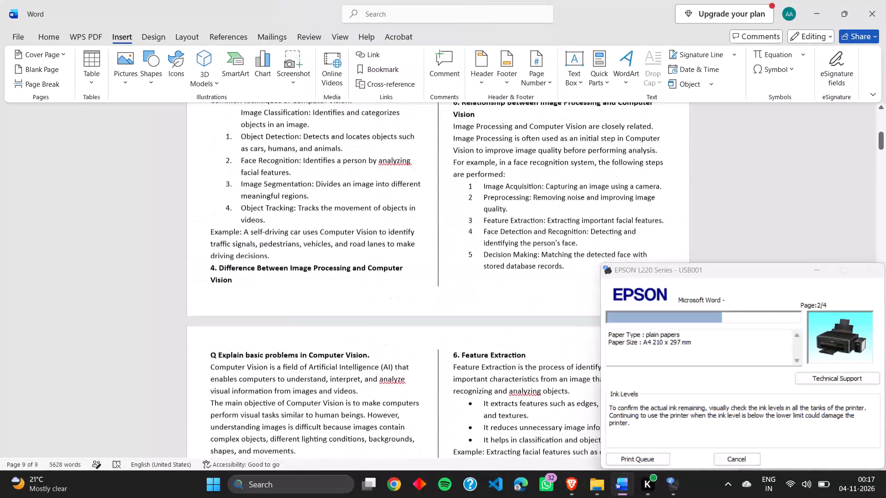
{"action": "scroll", "coordinate": [360, 415], "scroll_direction": "up", "scroll_amount": 20}
{"action": "scroll", "coordinate": [360, 415], "scroll_direction": "up", "scroll_amount": 7}
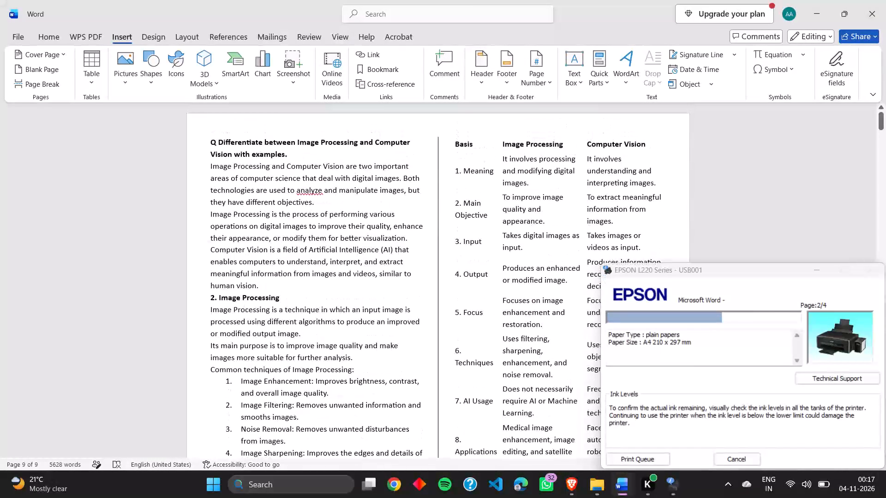
{"action": "scroll", "coordinate": [362, 416], "scroll_direction": "down", "scroll_amount": 20}
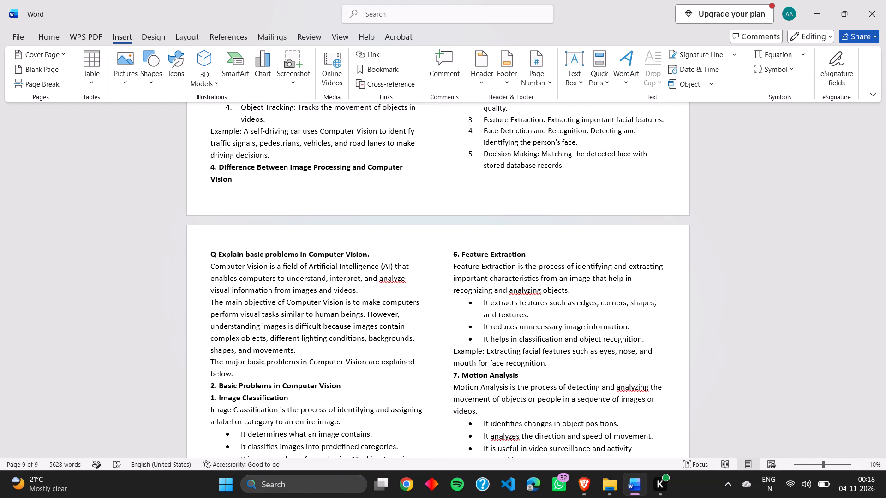
Print 4 copies of page 4 only, at 4 pages per sheet.
{"action": "key", "text": "ctrl+p"}
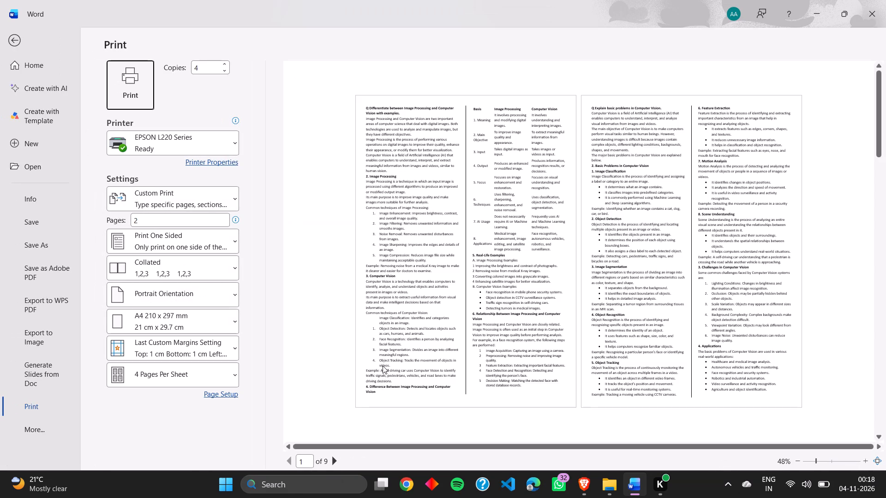
{"action": "left_click", "coordinate": [172, 222]}
{"action": "key", "text": "4"}
{"action": "left_click", "coordinate": [141, 82]}
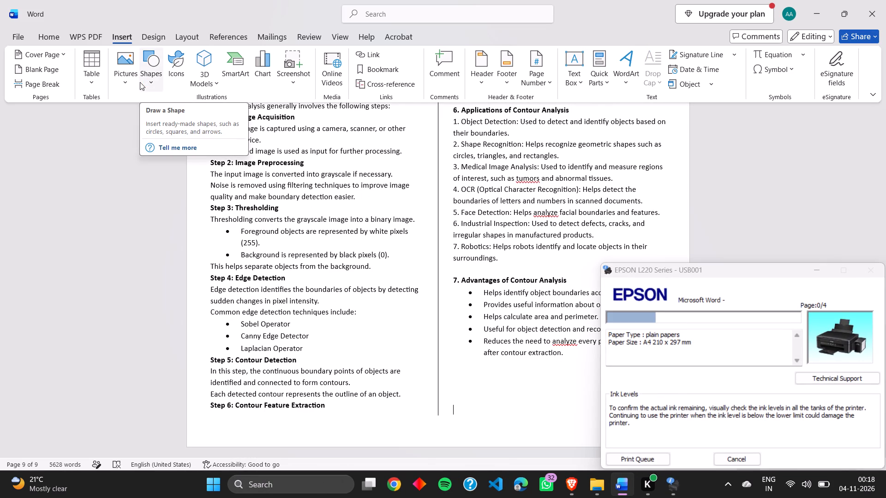
Review the pages from the contour analysis answer up to the first answer, and back down to the brightness and contrast enhancement answer.
{"action": "scroll", "coordinate": [393, 306], "scroll_direction": "up", "scroll_amount": 2}
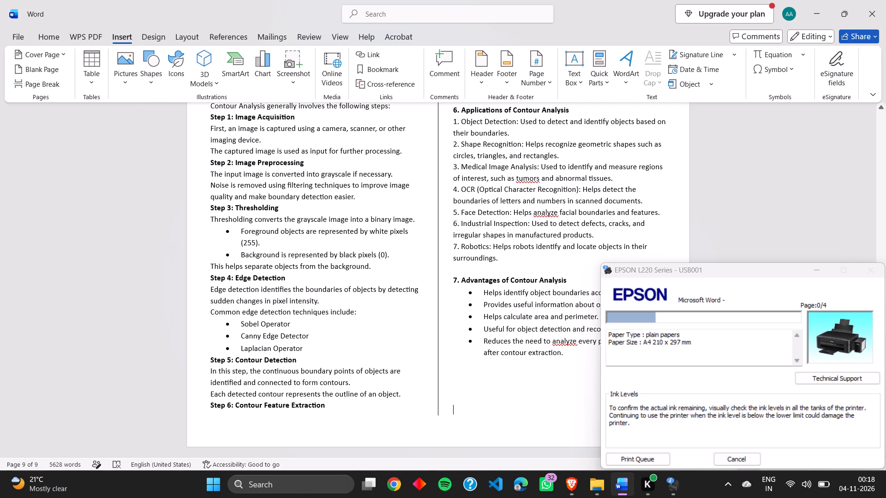
{"action": "scroll", "coordinate": [393, 306], "scroll_direction": "up", "scroll_amount": 15}
{"action": "scroll", "coordinate": [393, 306], "scroll_direction": "up", "scroll_amount": 18}
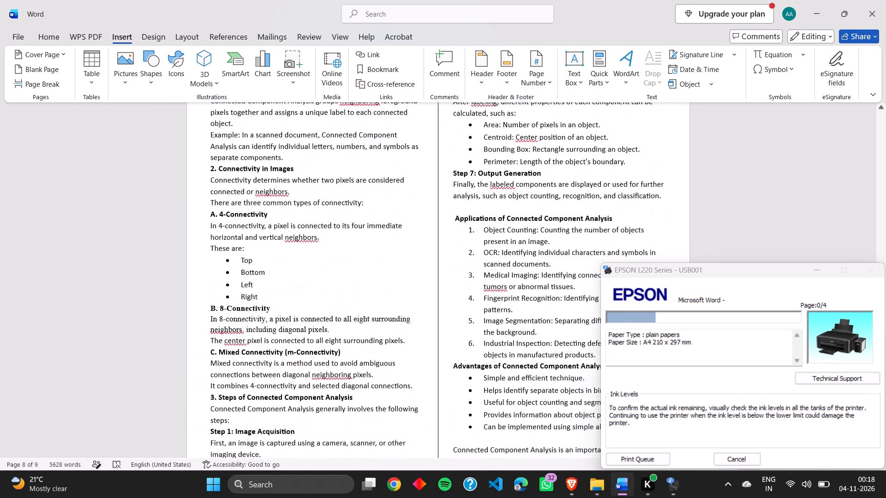
{"action": "scroll", "coordinate": [393, 306], "scroll_direction": "up", "scroll_amount": 10}
{"action": "scroll", "coordinate": [399, 310], "scroll_direction": "up", "scroll_amount": 20}
{"action": "scroll", "coordinate": [399, 310], "scroll_direction": "up", "scroll_amount": 7}
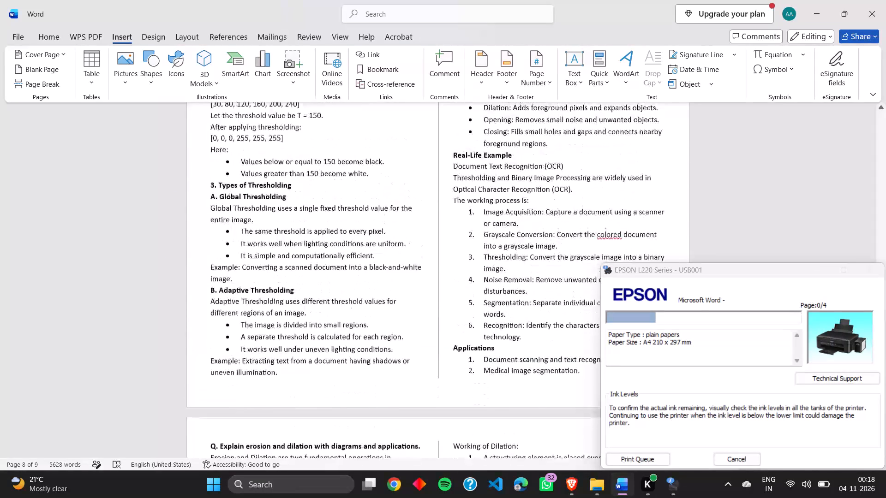
{"action": "scroll", "coordinate": [399, 310], "scroll_direction": "up", "scroll_amount": 20}
{"action": "scroll", "coordinate": [399, 310], "scroll_direction": "up", "scroll_amount": 20}
{"action": "scroll", "coordinate": [399, 310], "scroll_direction": "up", "scroll_amount": 5}
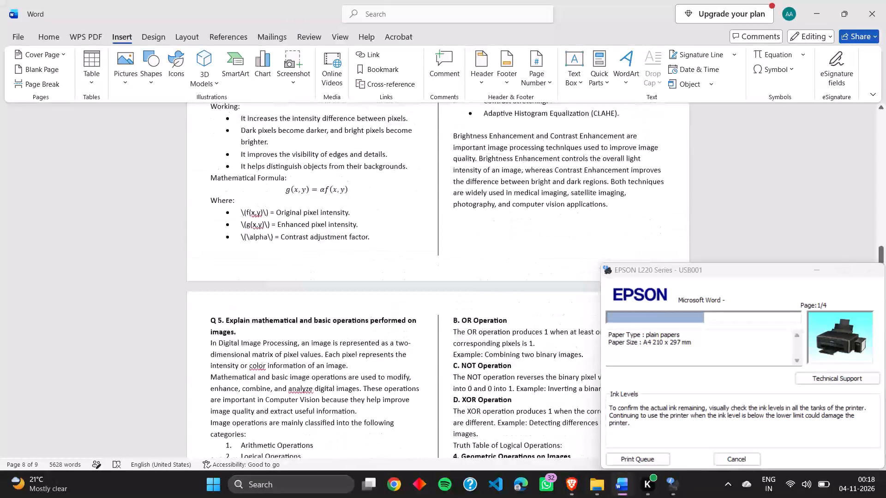
{"action": "scroll", "coordinate": [406, 308], "scroll_direction": "up", "scroll_amount": 20}
{"action": "scroll", "coordinate": [406, 308], "scroll_direction": "up", "scroll_amount": 20}
{"action": "scroll", "coordinate": [406, 308], "scroll_direction": "up", "scroll_amount": 4}
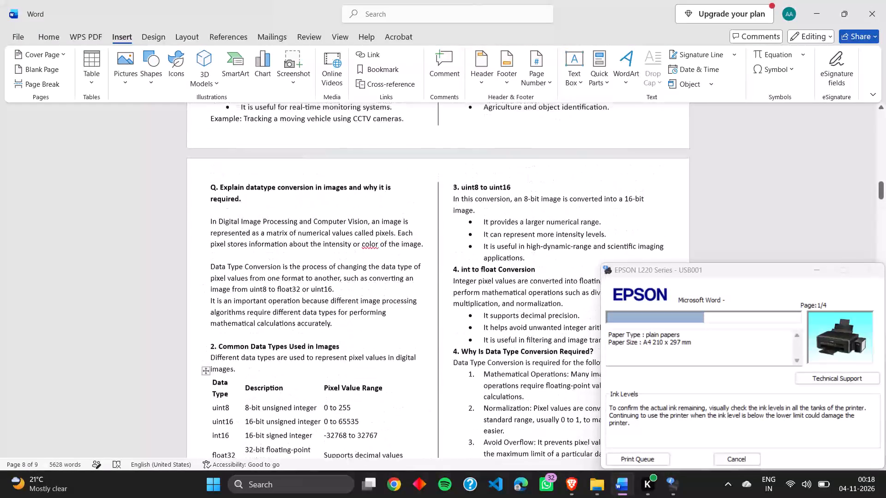
{"action": "scroll", "coordinate": [406, 308], "scroll_direction": "up", "scroll_amount": 14}
{"action": "scroll", "coordinate": [406, 308], "scroll_direction": "up", "scroll_amount": 11}
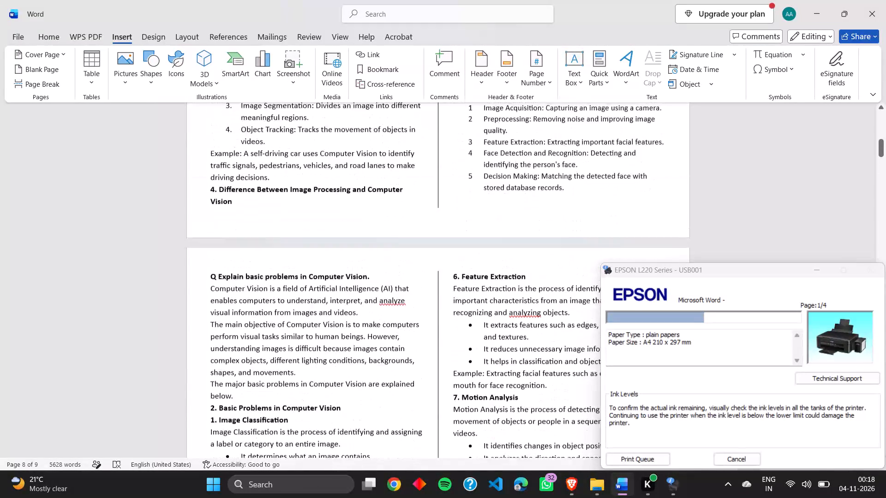
{"action": "scroll", "coordinate": [406, 308], "scroll_direction": "up", "scroll_amount": 20}
{"action": "scroll", "coordinate": [406, 308], "scroll_direction": "up", "scroll_amount": 6}
{"action": "scroll", "coordinate": [406, 315], "scroll_direction": "down", "scroll_amount": 18}
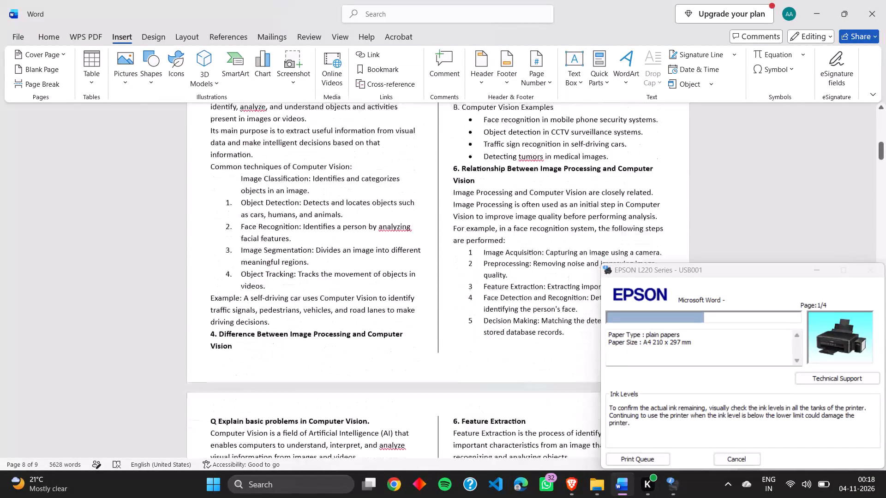
{"action": "scroll", "coordinate": [398, 308], "scroll_direction": "down", "scroll_amount": 20}
{"action": "scroll", "coordinate": [398, 308], "scroll_direction": "down", "scroll_amount": 20}
{"action": "scroll", "coordinate": [398, 308], "scroll_direction": "down", "scroll_amount": 10}
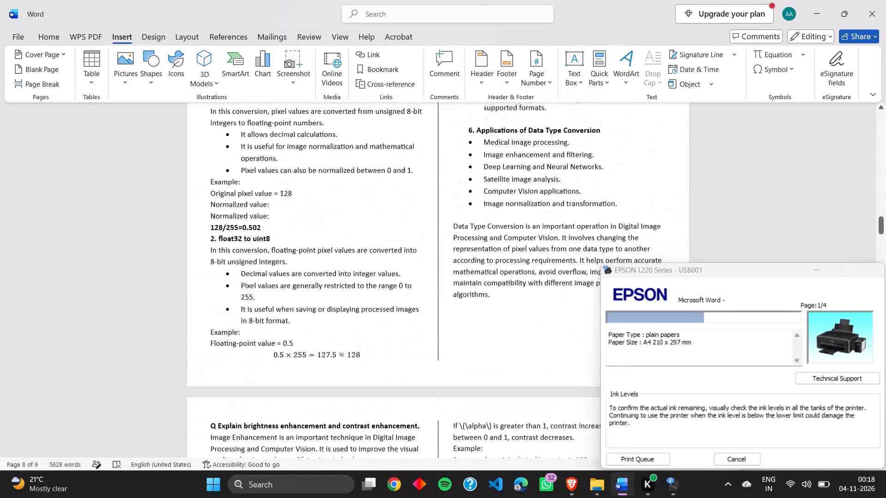
{"action": "scroll", "coordinate": [424, 292], "scroll_direction": "down", "scroll_amount": 5}
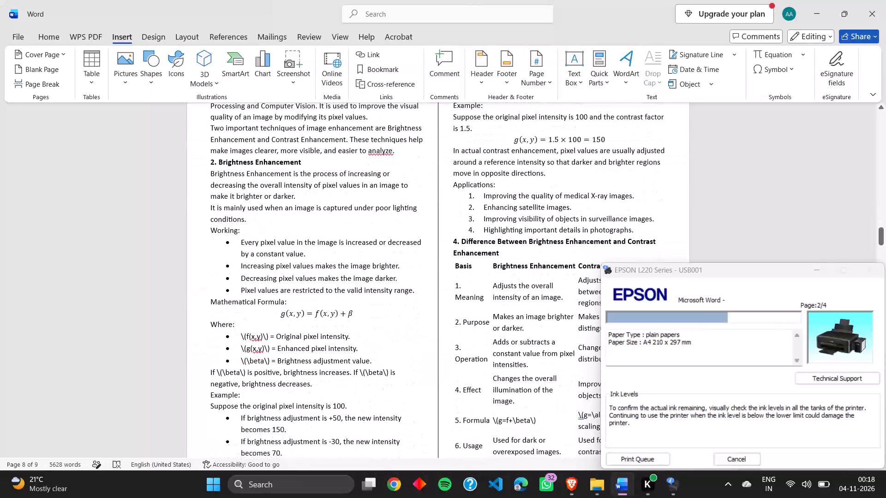
{"action": "scroll", "coordinate": [425, 297], "scroll_direction": "up", "scroll_amount": 4}
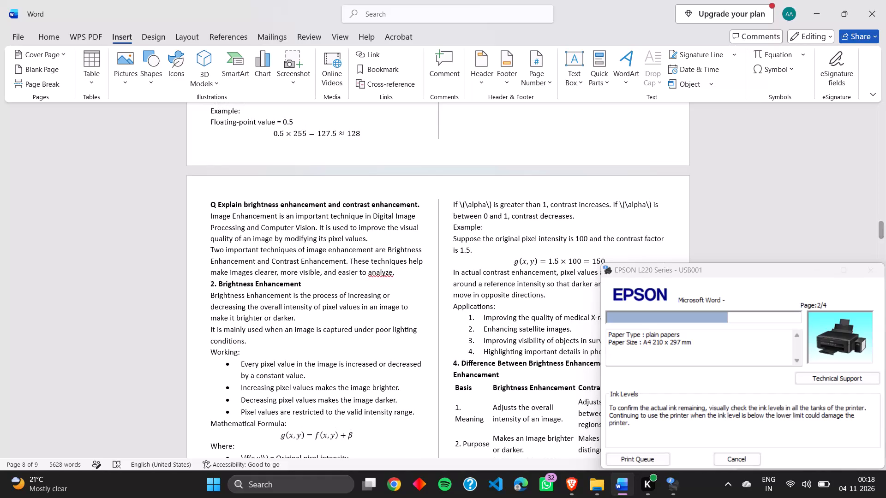
{"action": "scroll", "coordinate": [503, 270], "scroll_direction": "down", "scroll_amount": 3}
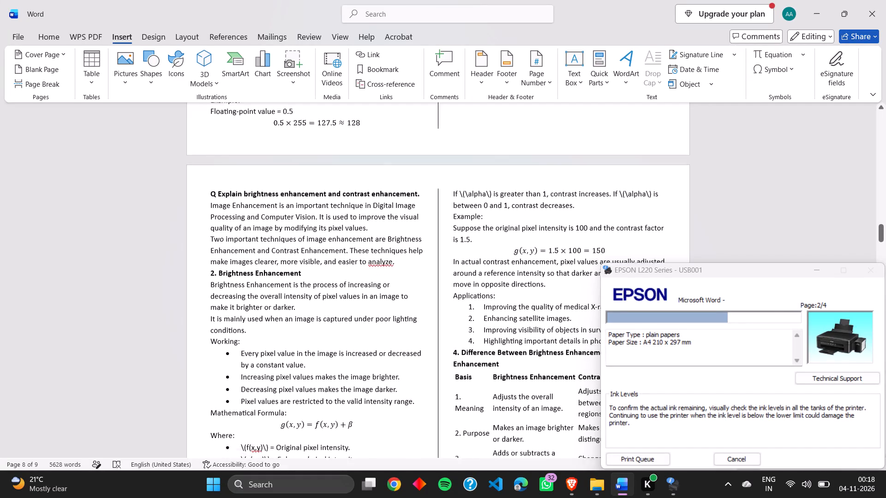
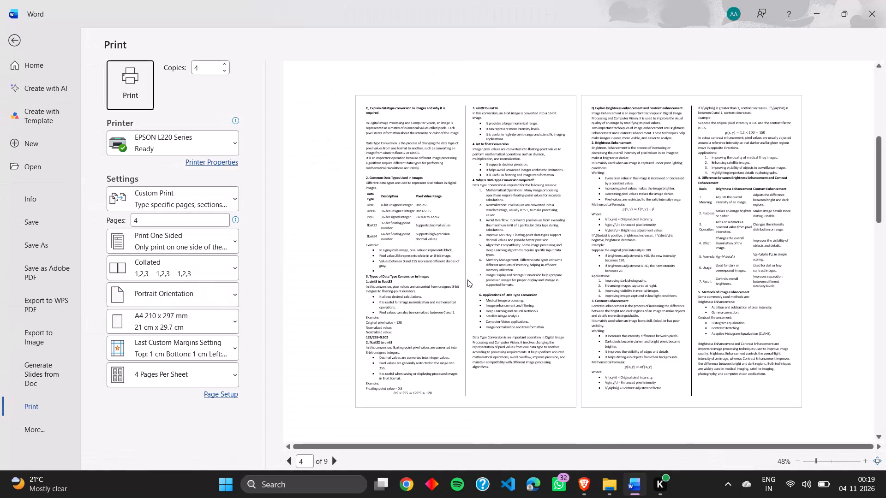
Print 4 copies of page 6 only, at 4 pages per sheet.
{"action": "left_click_drag", "start_coordinate": [154, 223], "coordinate": [133, 223]}
{"action": "key", "text": "6"}
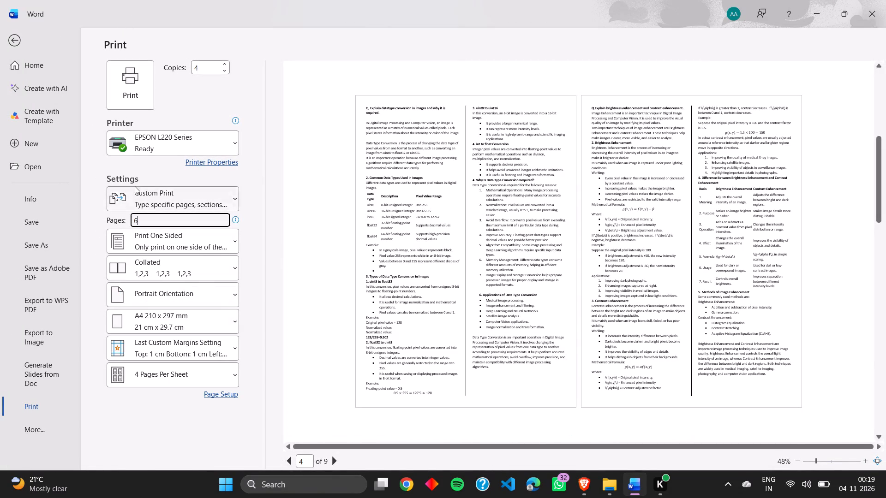
{"action": "left_click", "coordinate": [113, 74]}
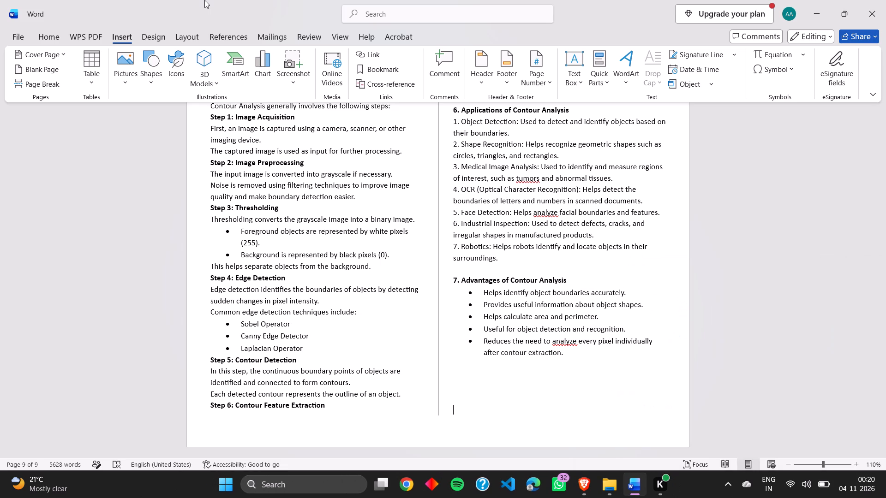
Print 4 copies of page 8 only, at 4 pages per sheet.
{"action": "key", "text": "ctrl+p"}
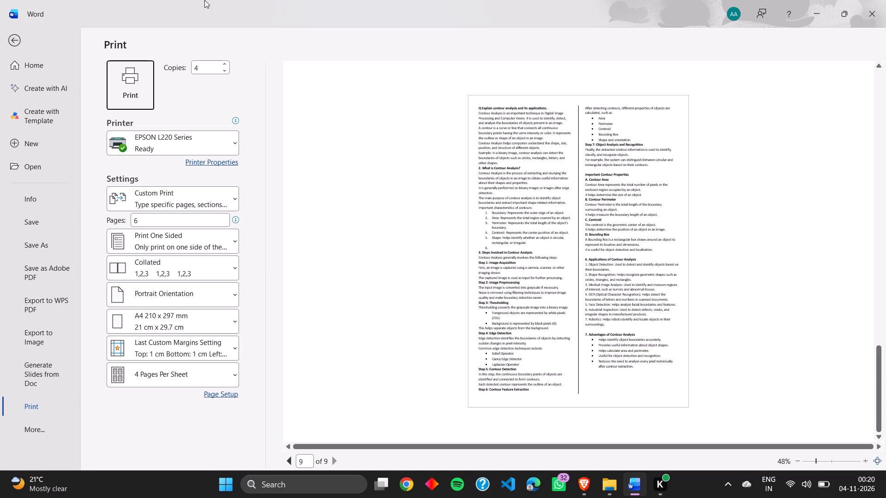
{"action": "left_click_drag", "start_coordinate": [141, 216], "coordinate": [131, 218]}
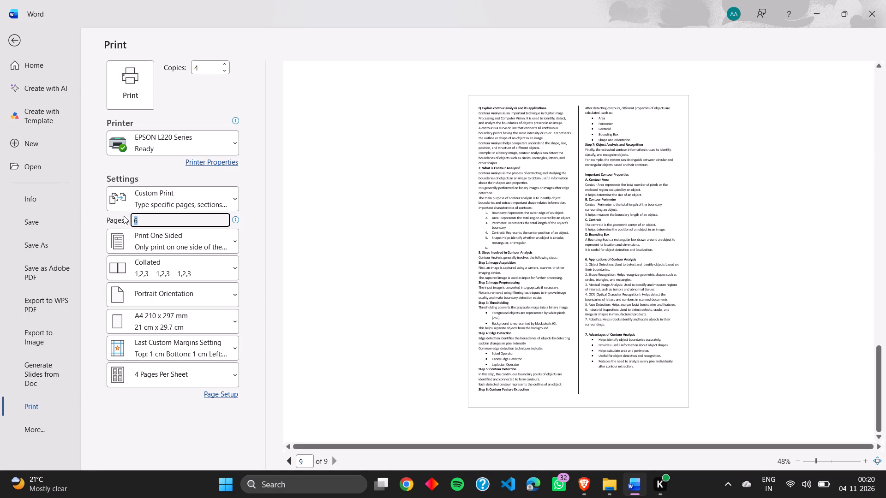
{"action": "key", "text": "8"}
{"action": "key", "text": "Return"}
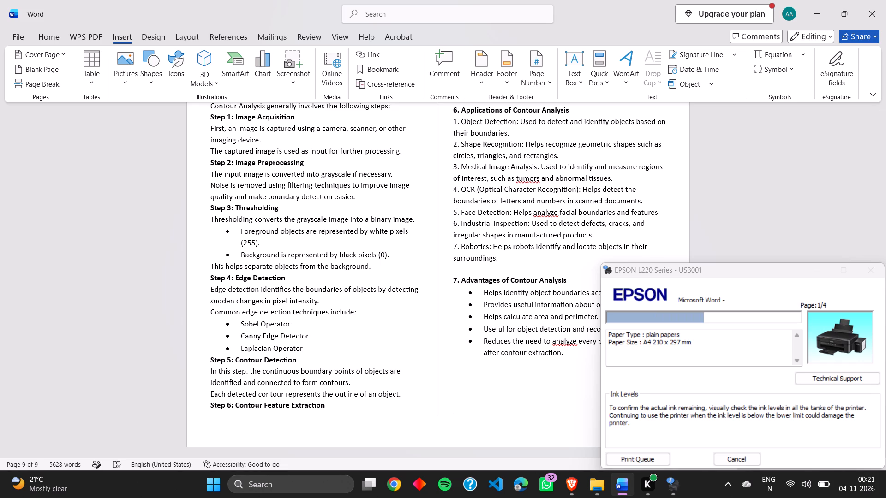
Print 4 copies of page 9 only, at 4 pages per sheet.
{"action": "key", "text": "ctrl+p"}
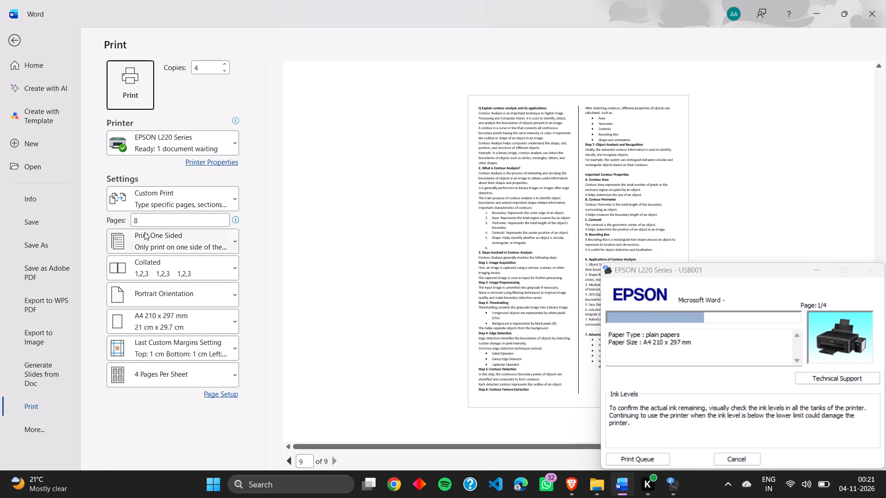
{"action": "left_click_drag", "start_coordinate": [145, 223], "coordinate": [126, 223]}
{"action": "key", "text": "9"}
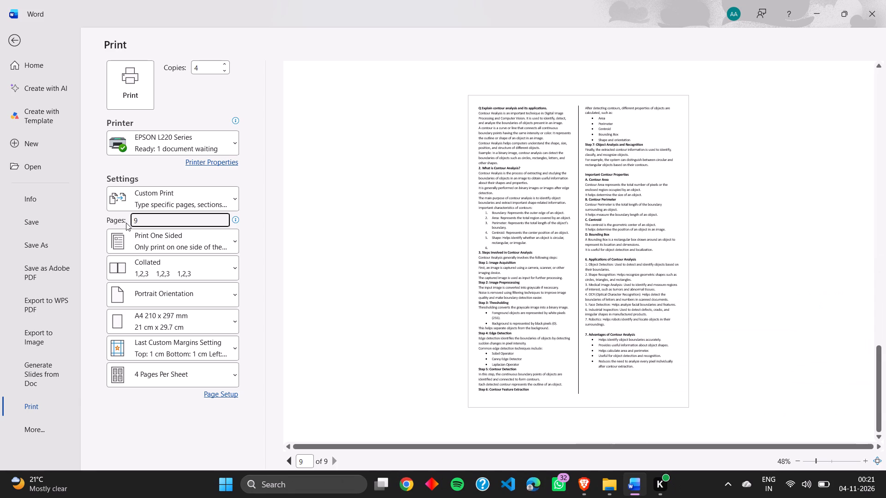
{"action": "key", "text": "ctrl+p"}
{"action": "left_click", "coordinate": [126, 71]}
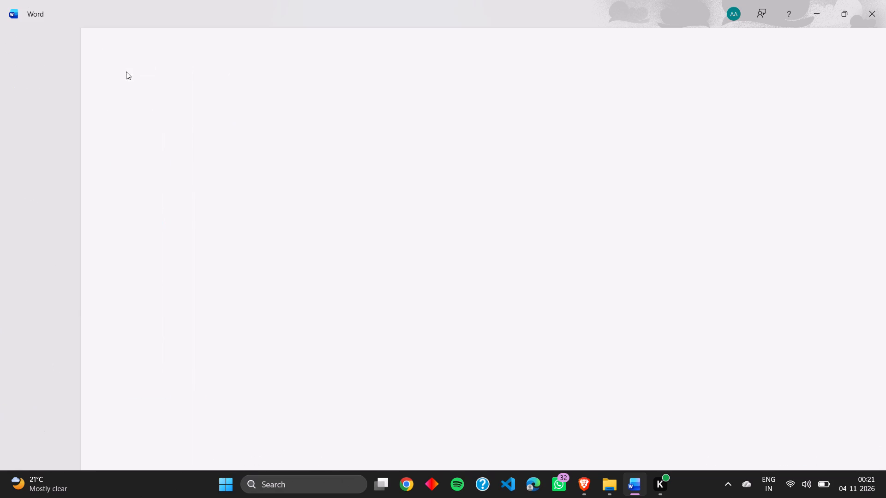